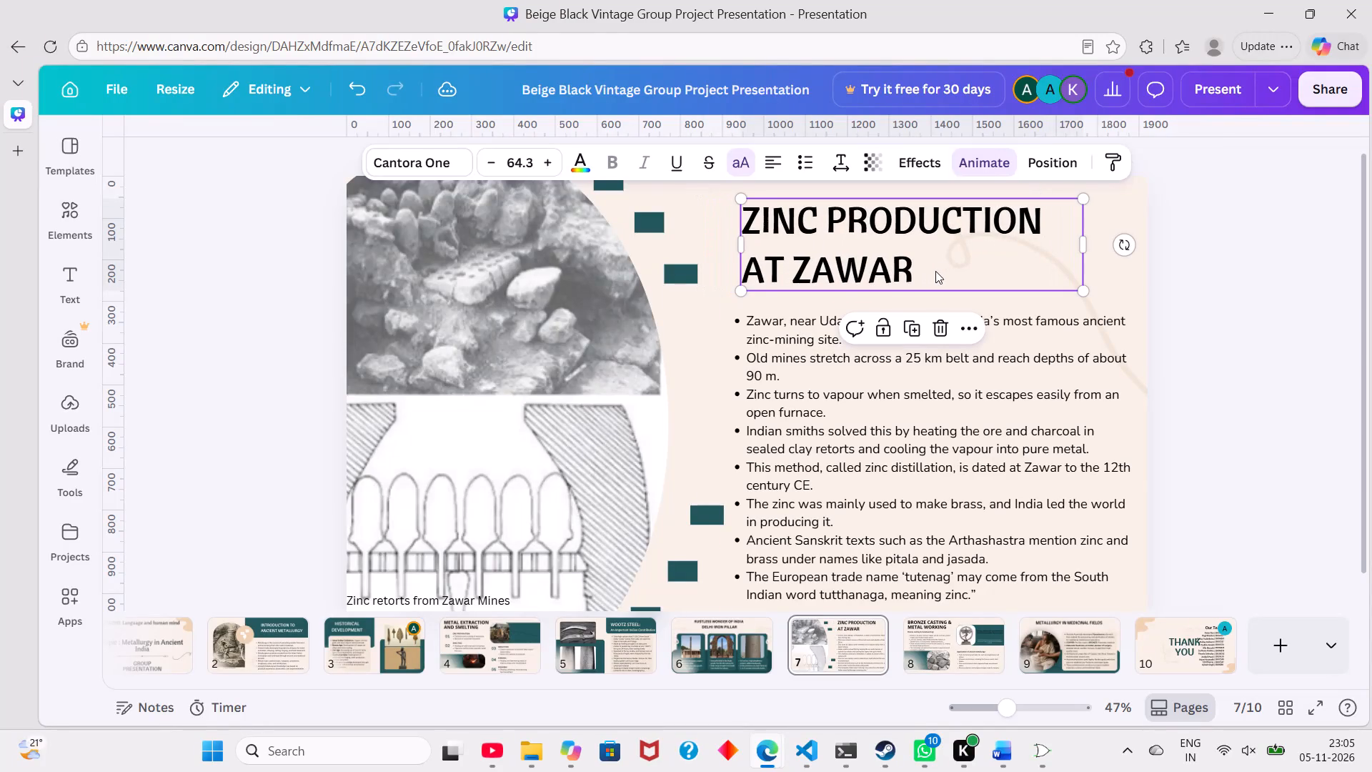
# Copy the slide title "Zinc Production at Zawar" and run a web image search for it in a new browser tab.
pyautogui.click(917, 269)
pyautogui.moveTo(917, 269); pyautogui.dragTo(777, 220)
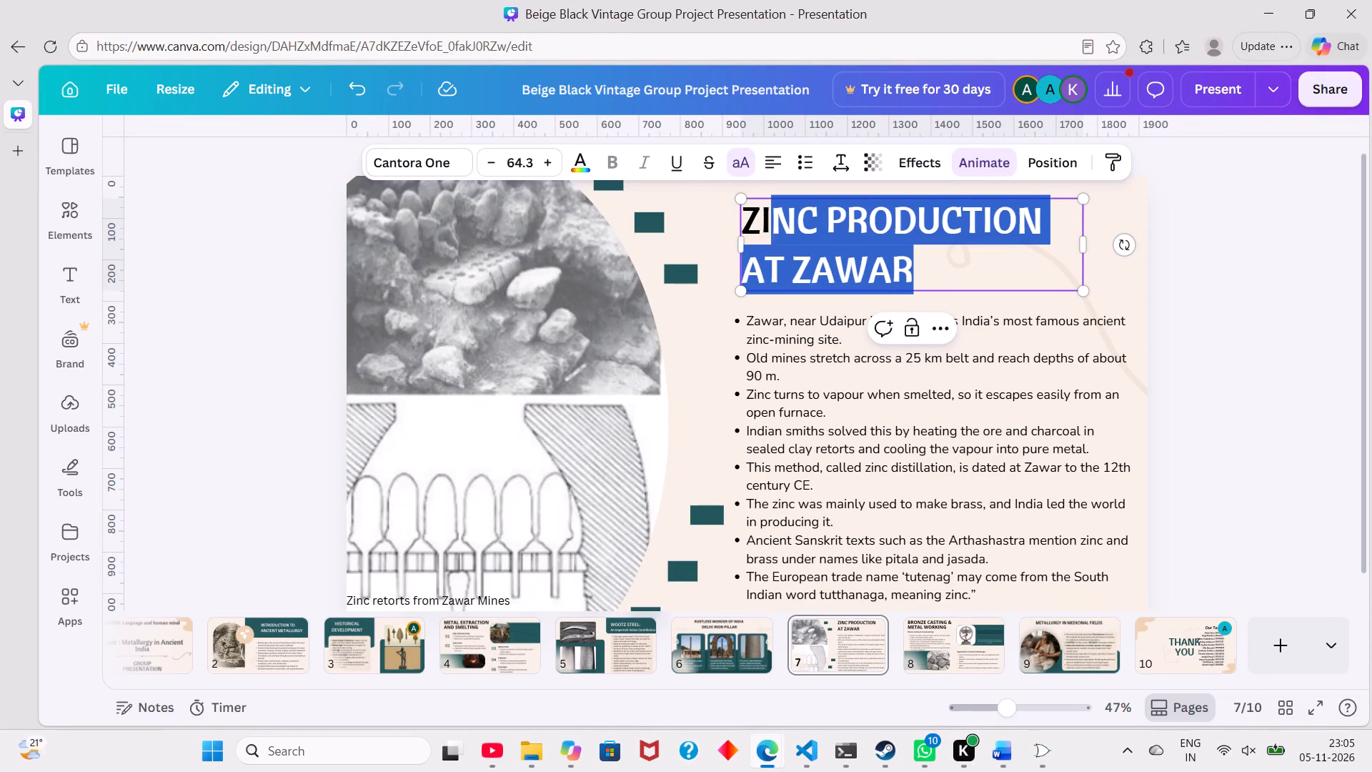
pyautogui.moveTo(777, 220); pyautogui.dragTo(747, 218)
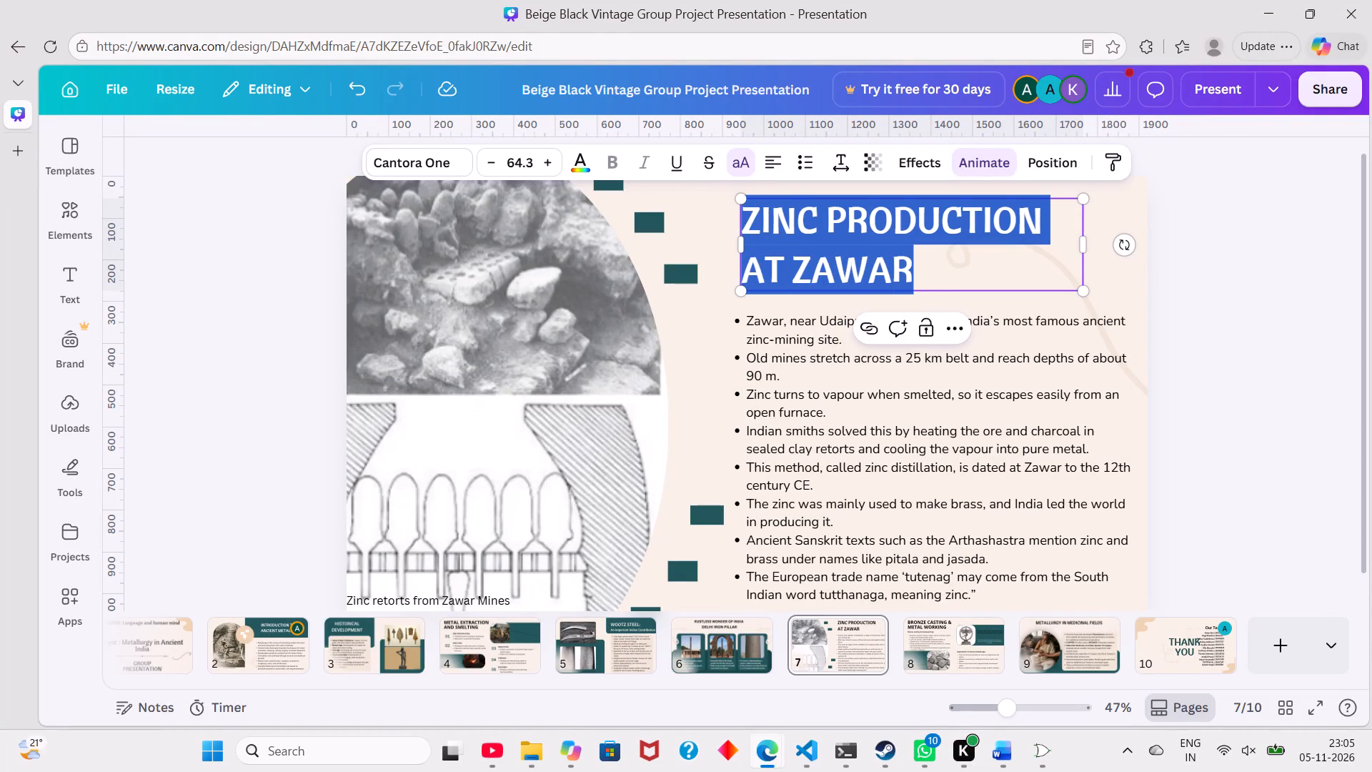
pyautogui.hotkey('ctrl', 'c')
pyautogui.click(1341, 284)
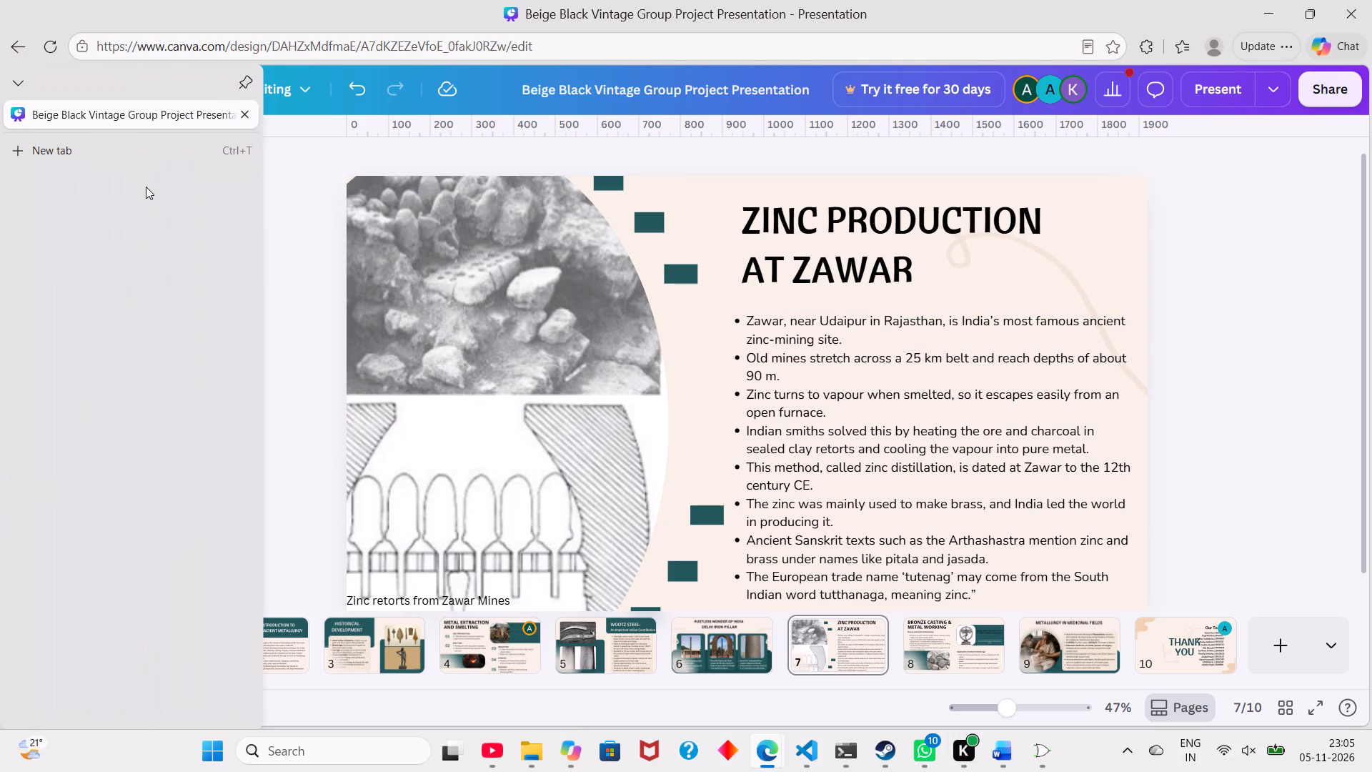
pyautogui.click(152, 159)
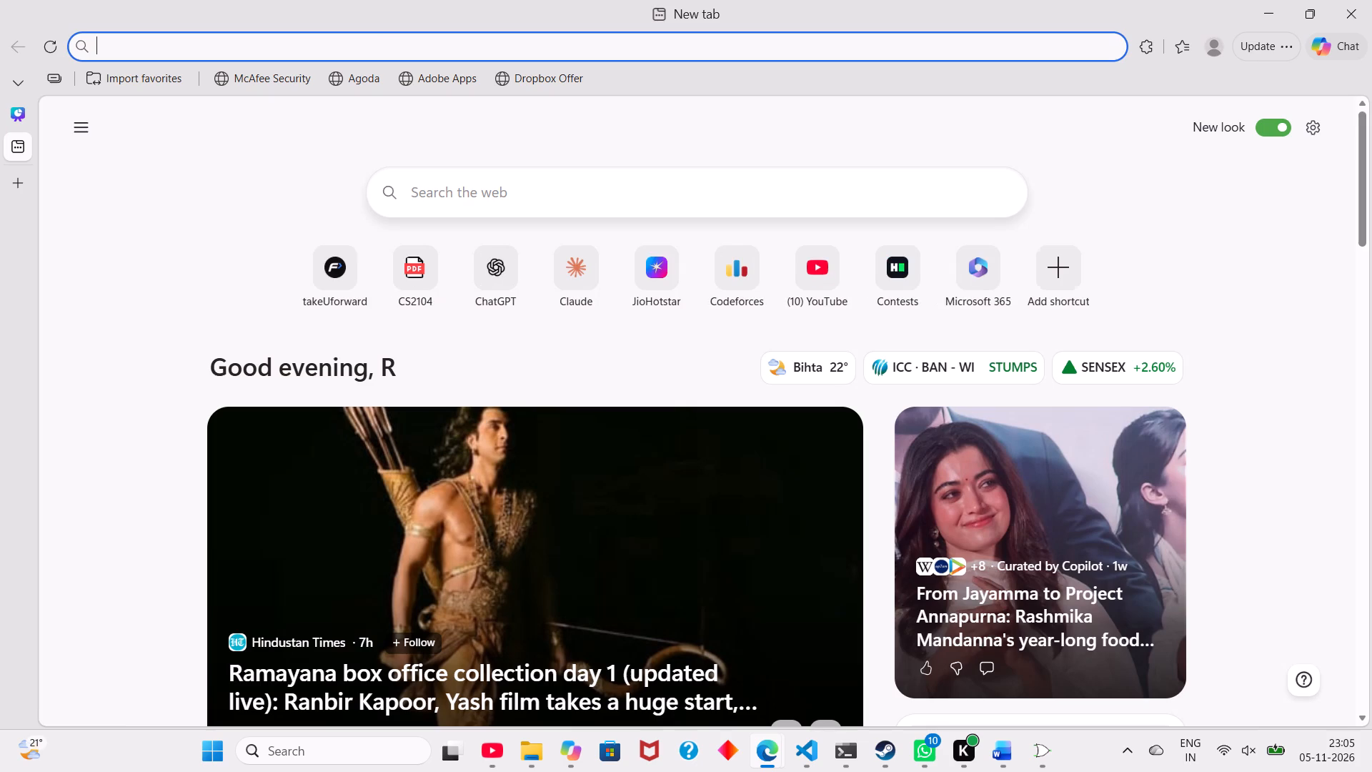
pyautogui.click(394, 44)
pyautogui.hotkey('ctrl', 'v')
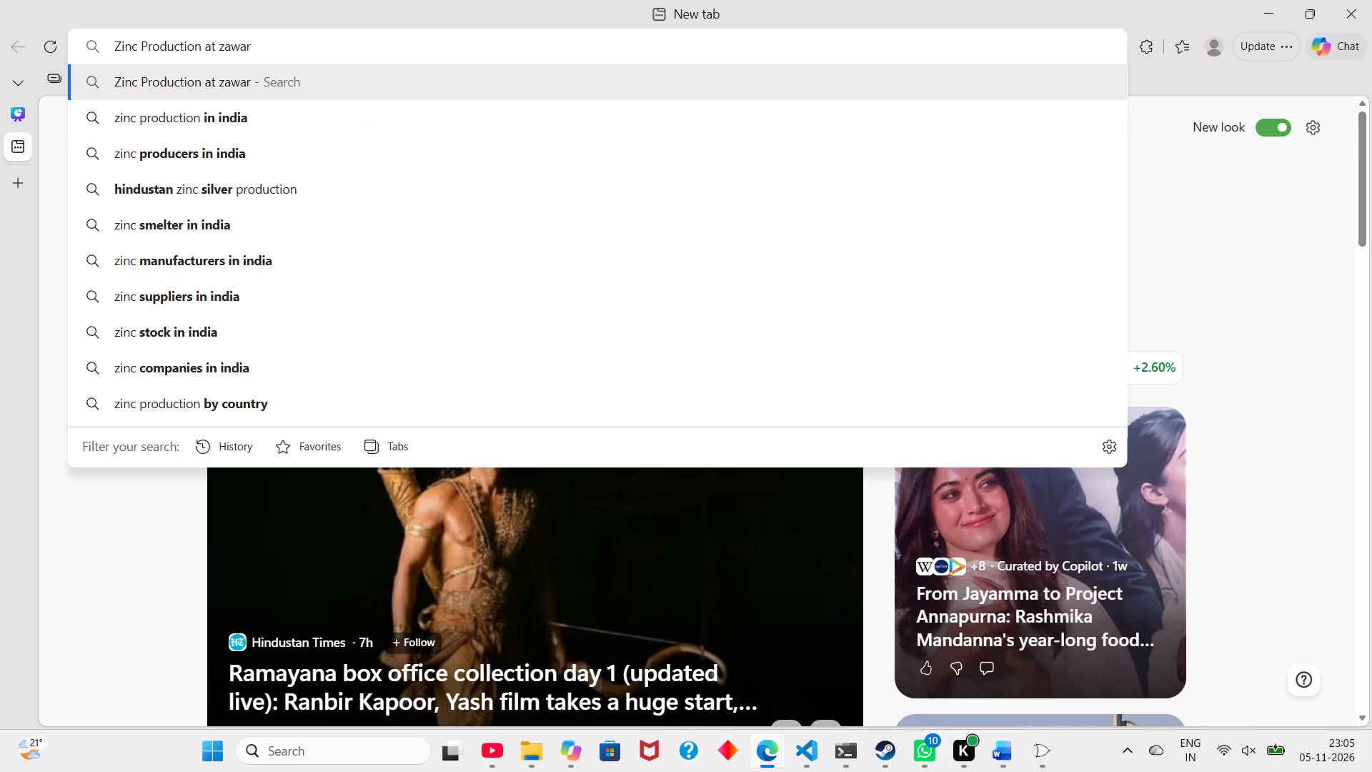
pyautogui.hotkey('shift', 'Return')
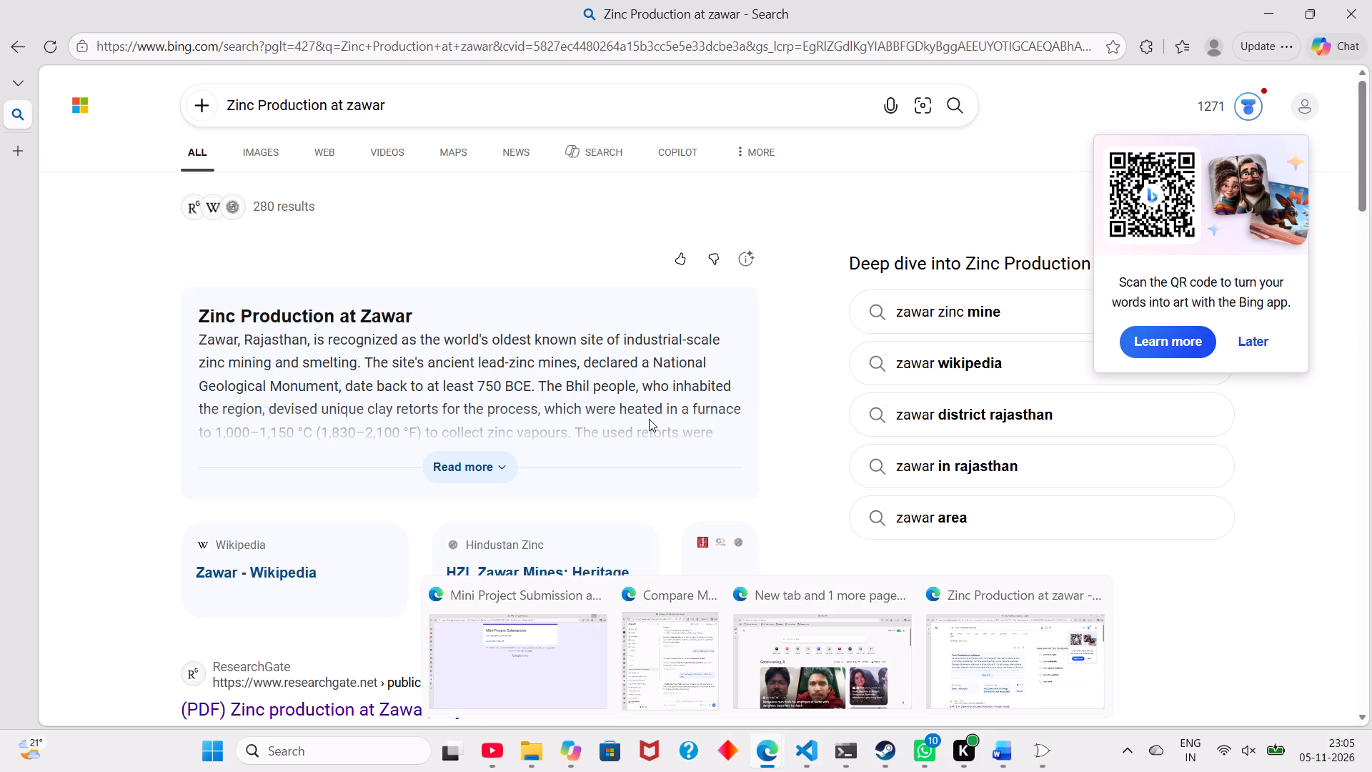
pyautogui.click(268, 152)
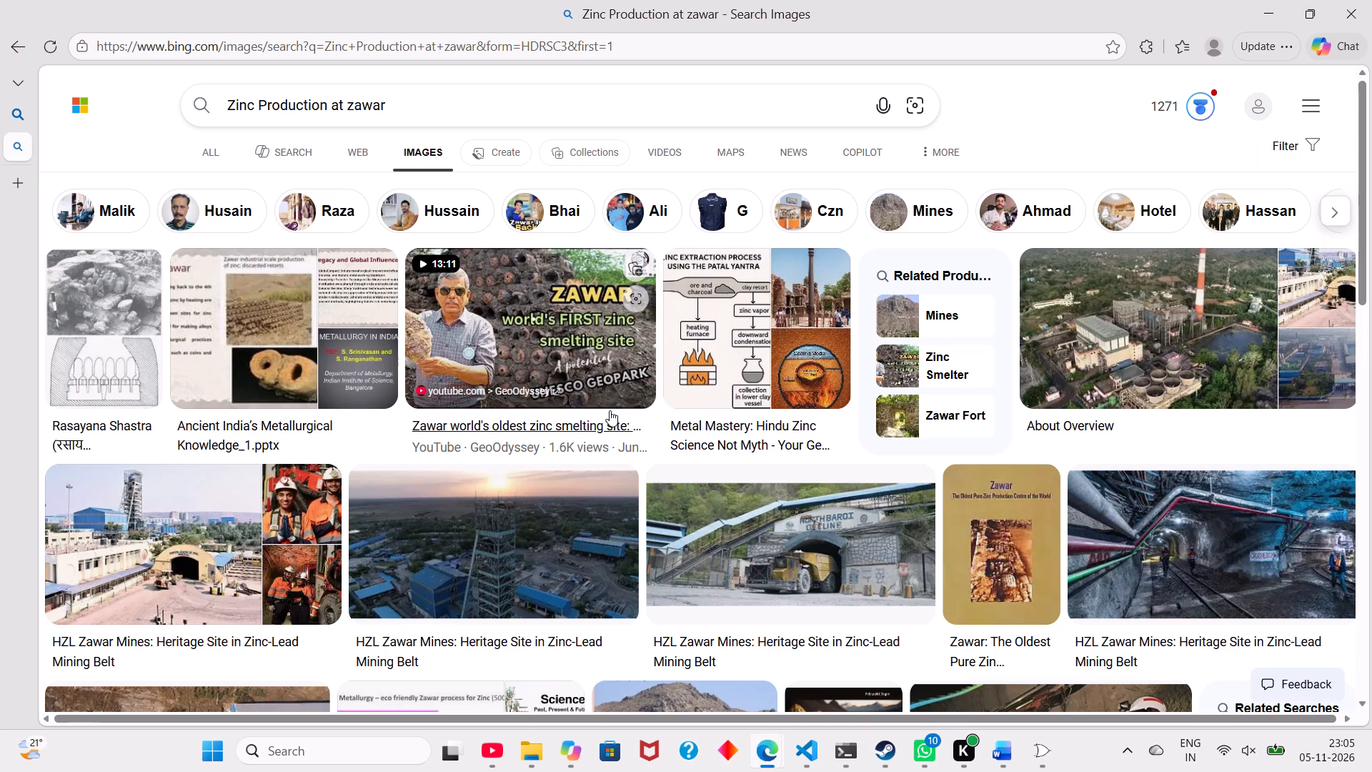
# Browse the image results and open the hillside picture titled "Zawar Group of Mines-The Oldest Zinc mines in the world".
pyautogui.hscroll(-1, 928, 369)
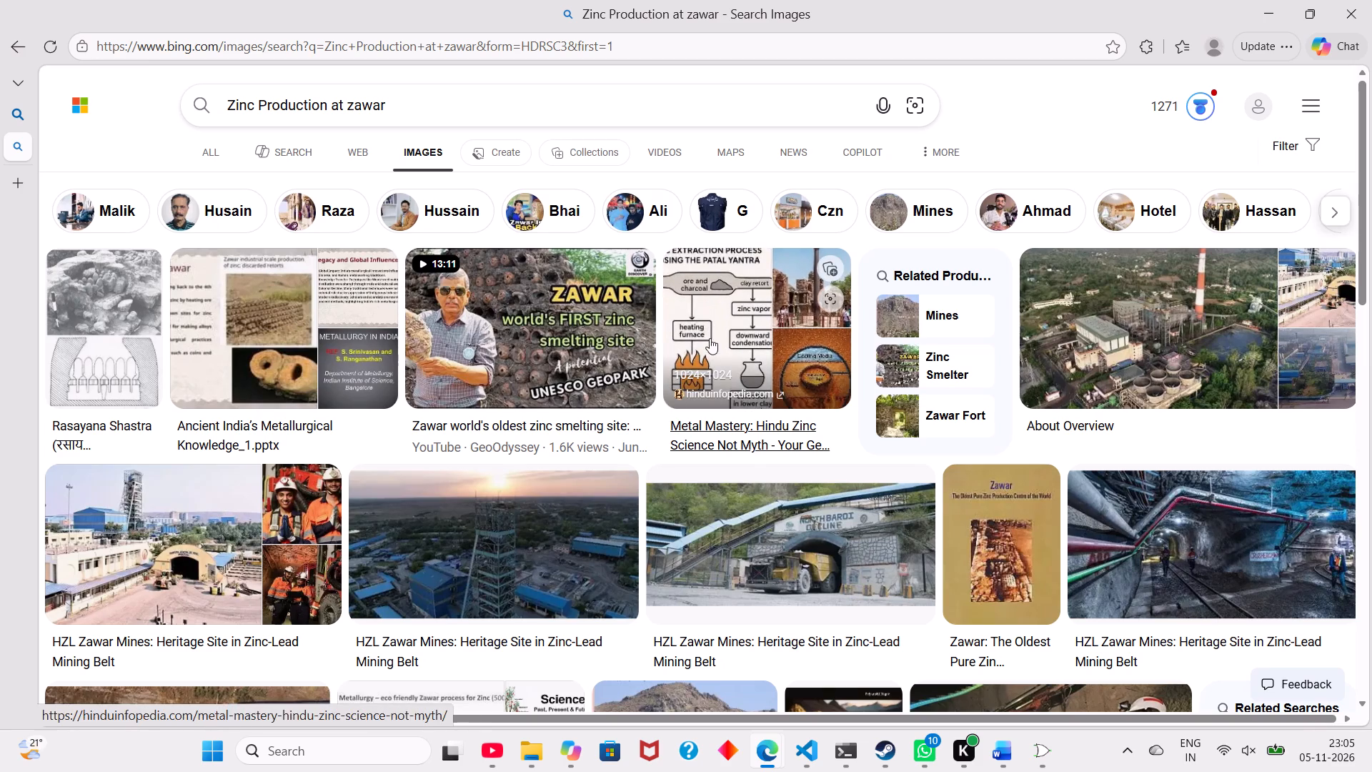
pyautogui.scroll(-2, 742, 457)
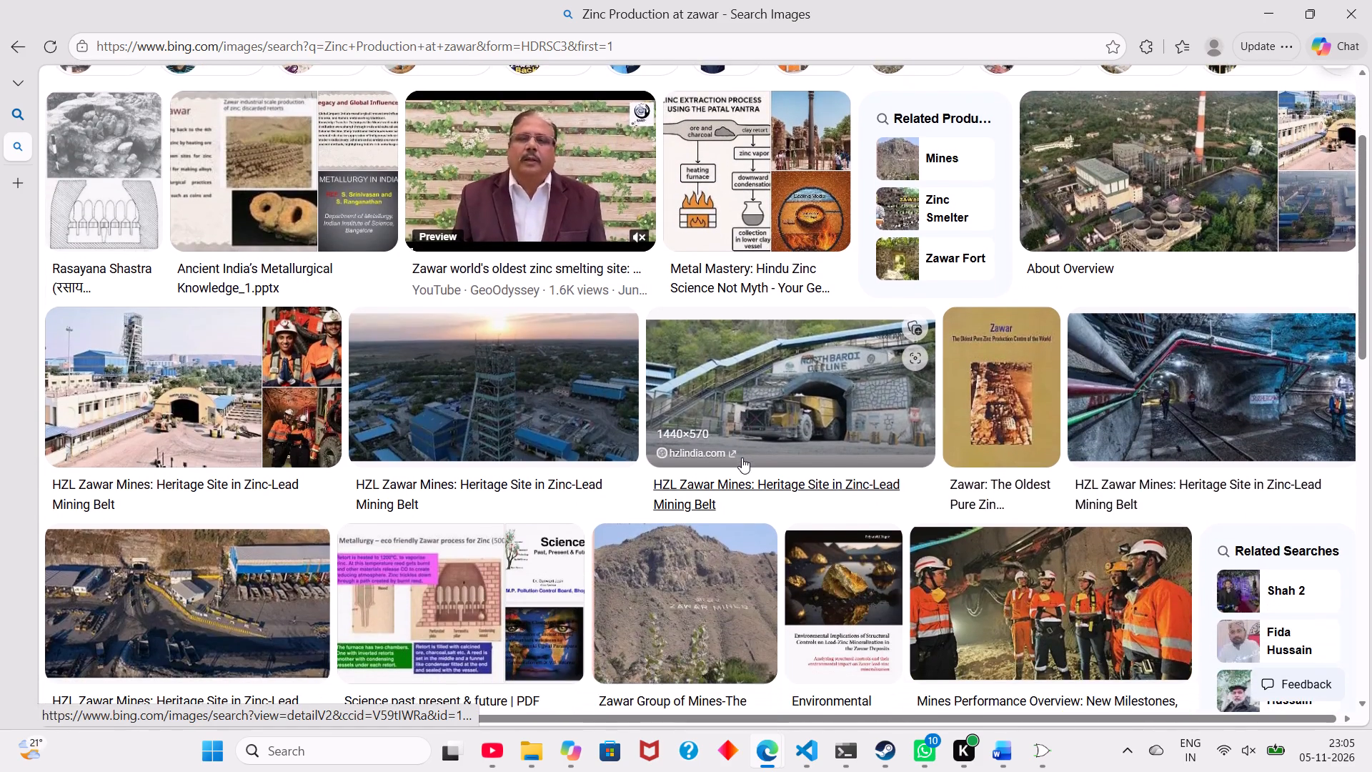
pyautogui.scroll(-2, 742, 457)
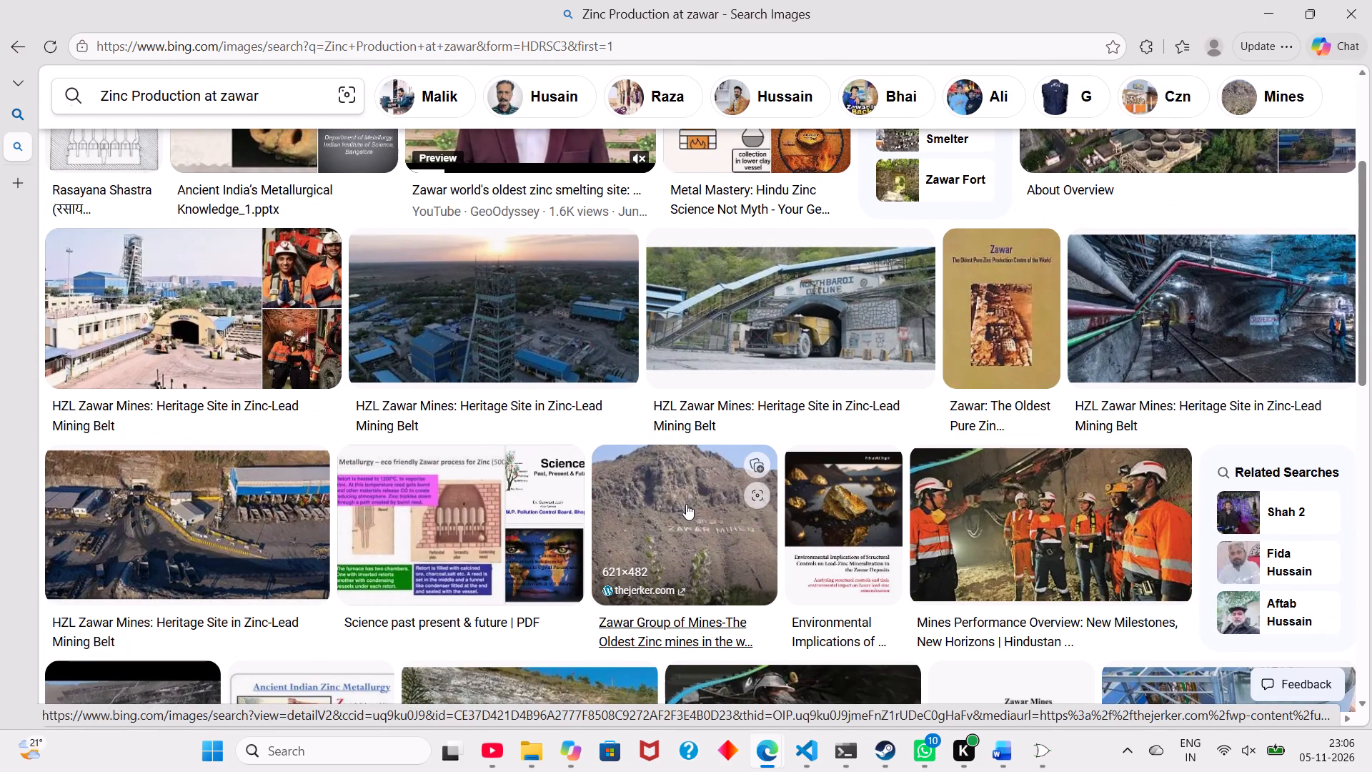
pyautogui.scroll(-2, 686, 504)
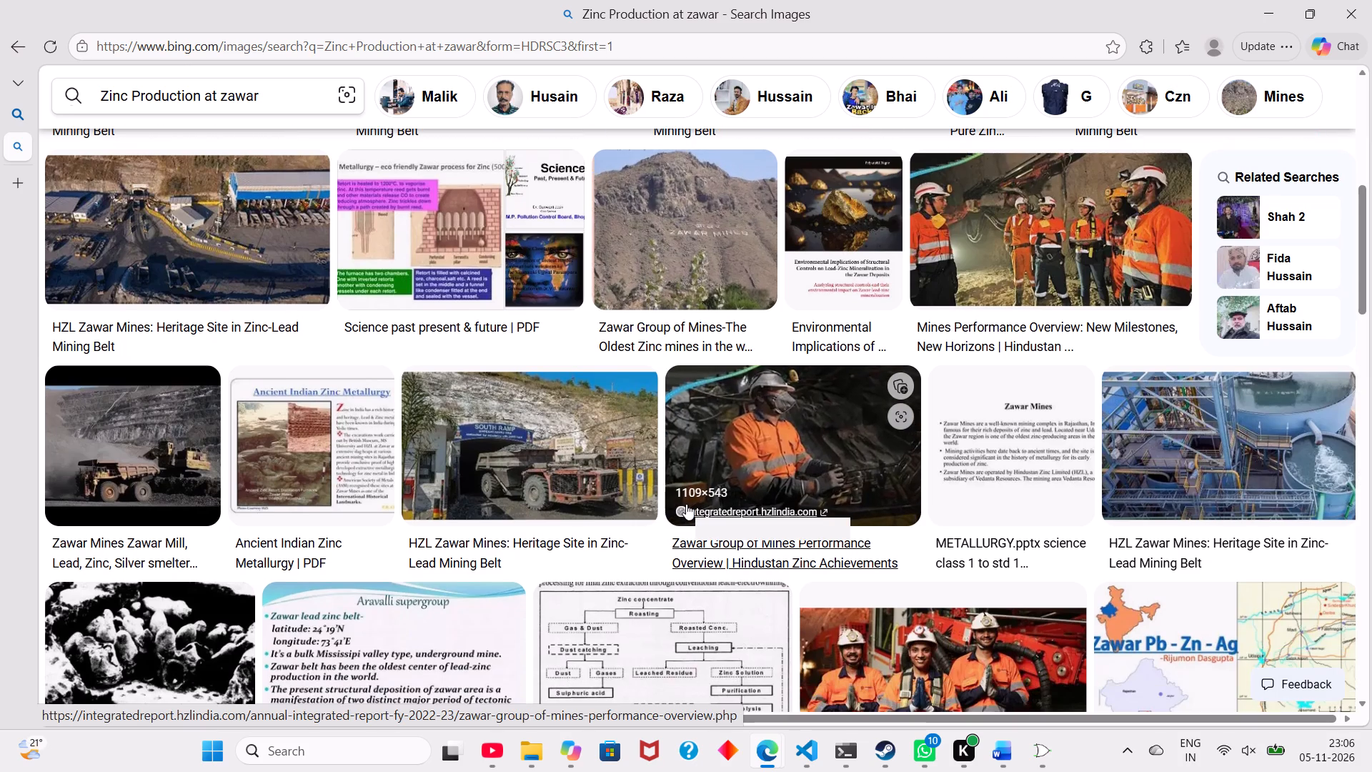
pyautogui.scroll(3, 686, 504)
pyautogui.click(684, 500)
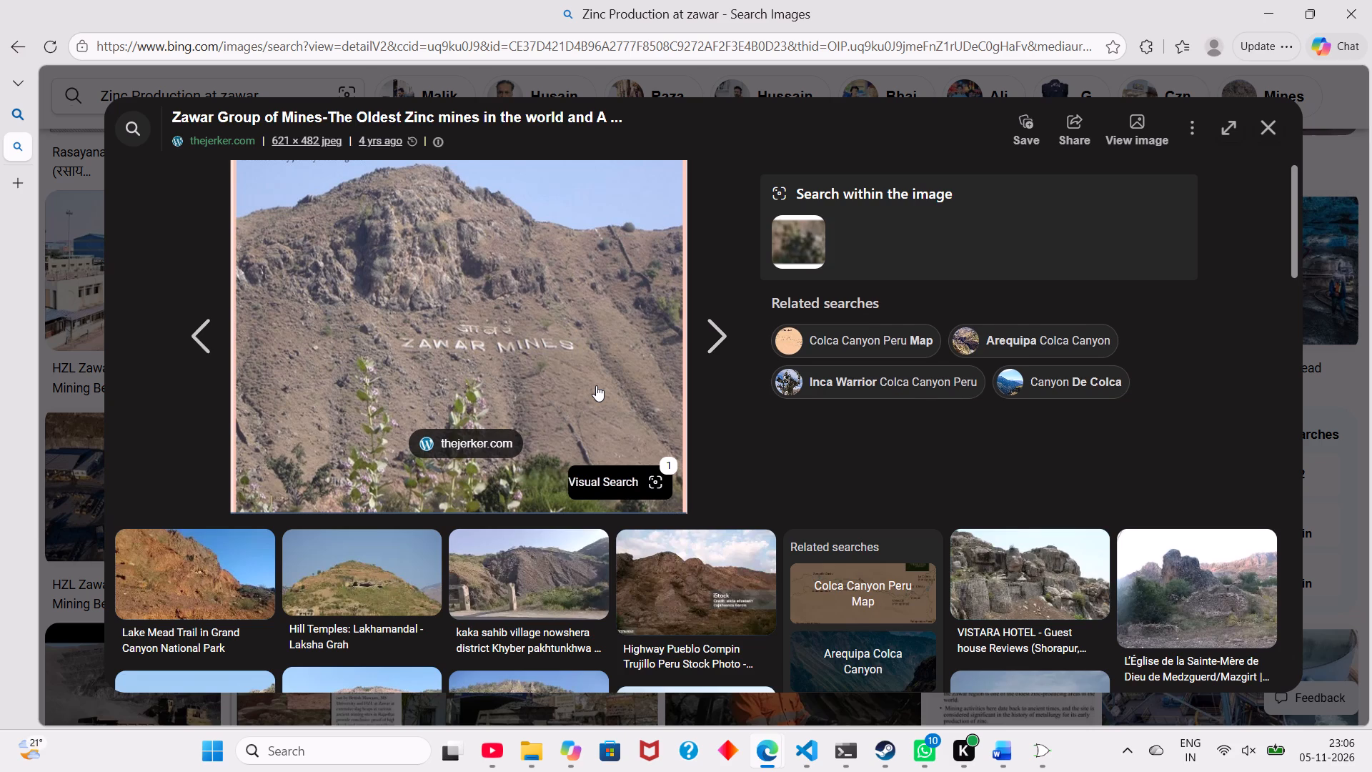
pyautogui.moveTo(537, 346); pyautogui.dragTo(640, 433)
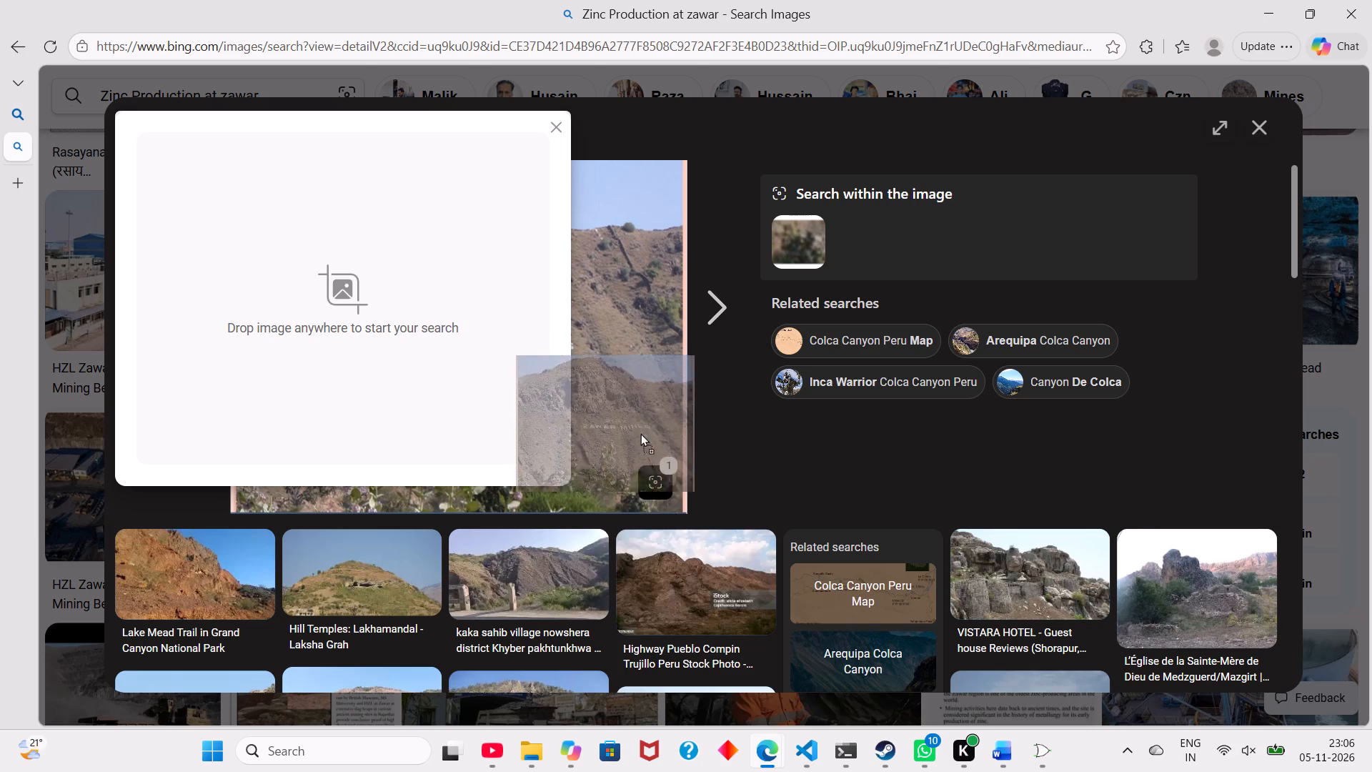
pyautogui.moveTo(640, 433); pyautogui.dragTo(780, 673)
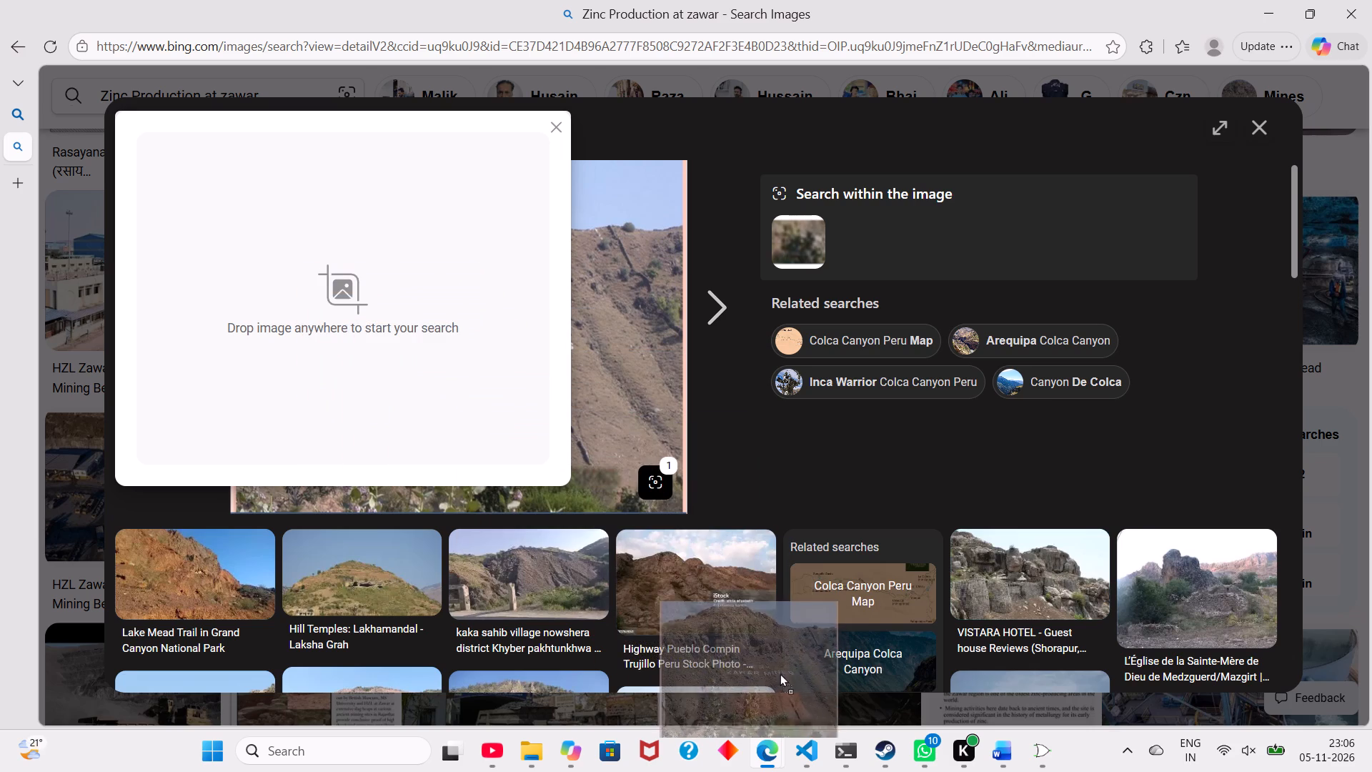
pyautogui.moveTo(780, 673); pyautogui.dragTo(685, 771)
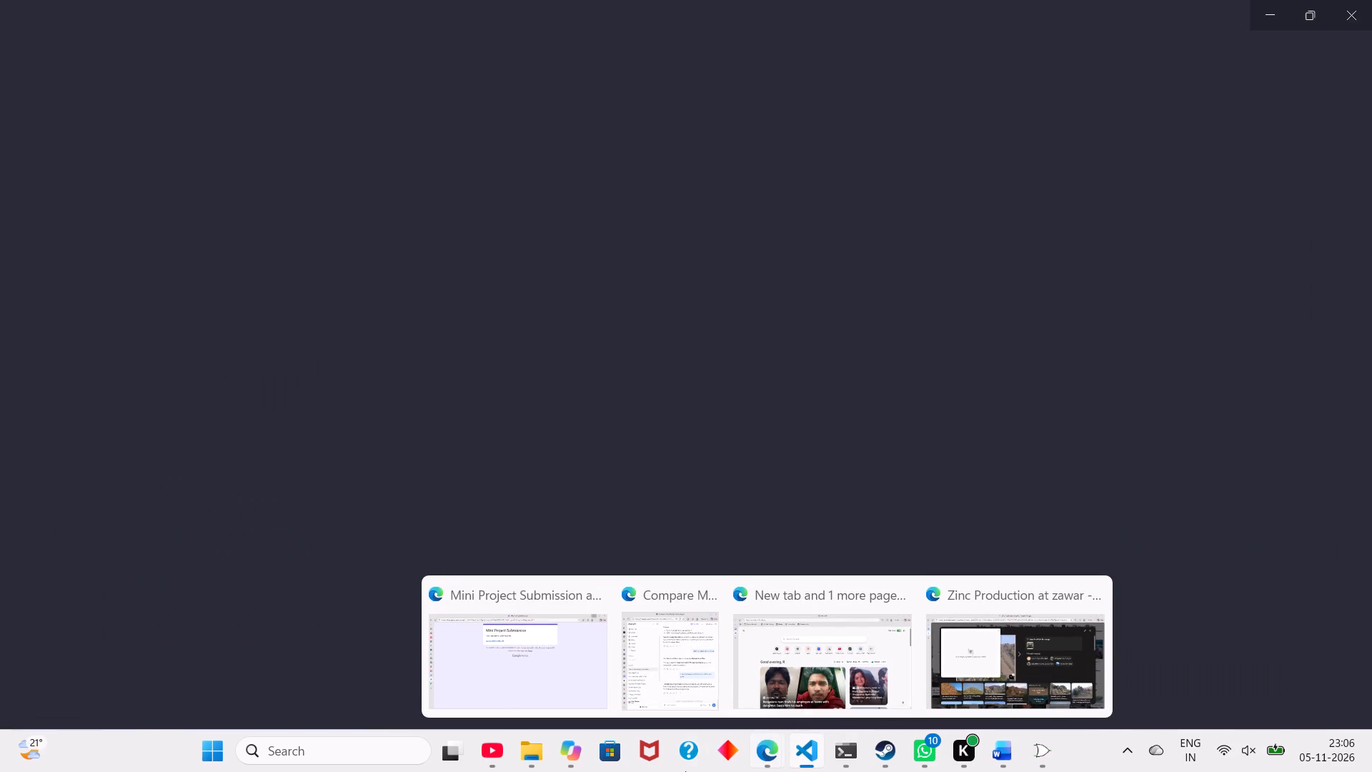
pyautogui.moveTo(685, 771); pyautogui.dragTo(729, 766)
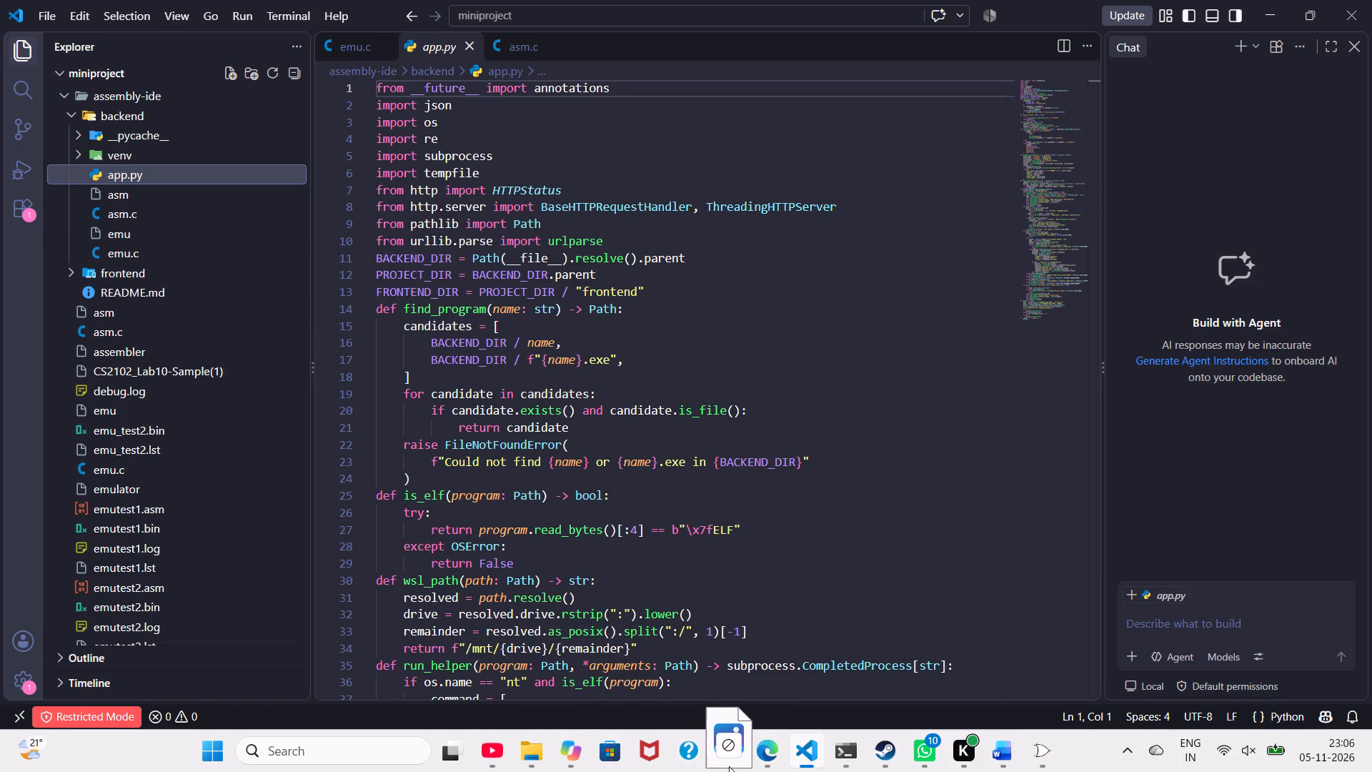
pyautogui.moveTo(729, 766); pyautogui.dragTo(772, 763)
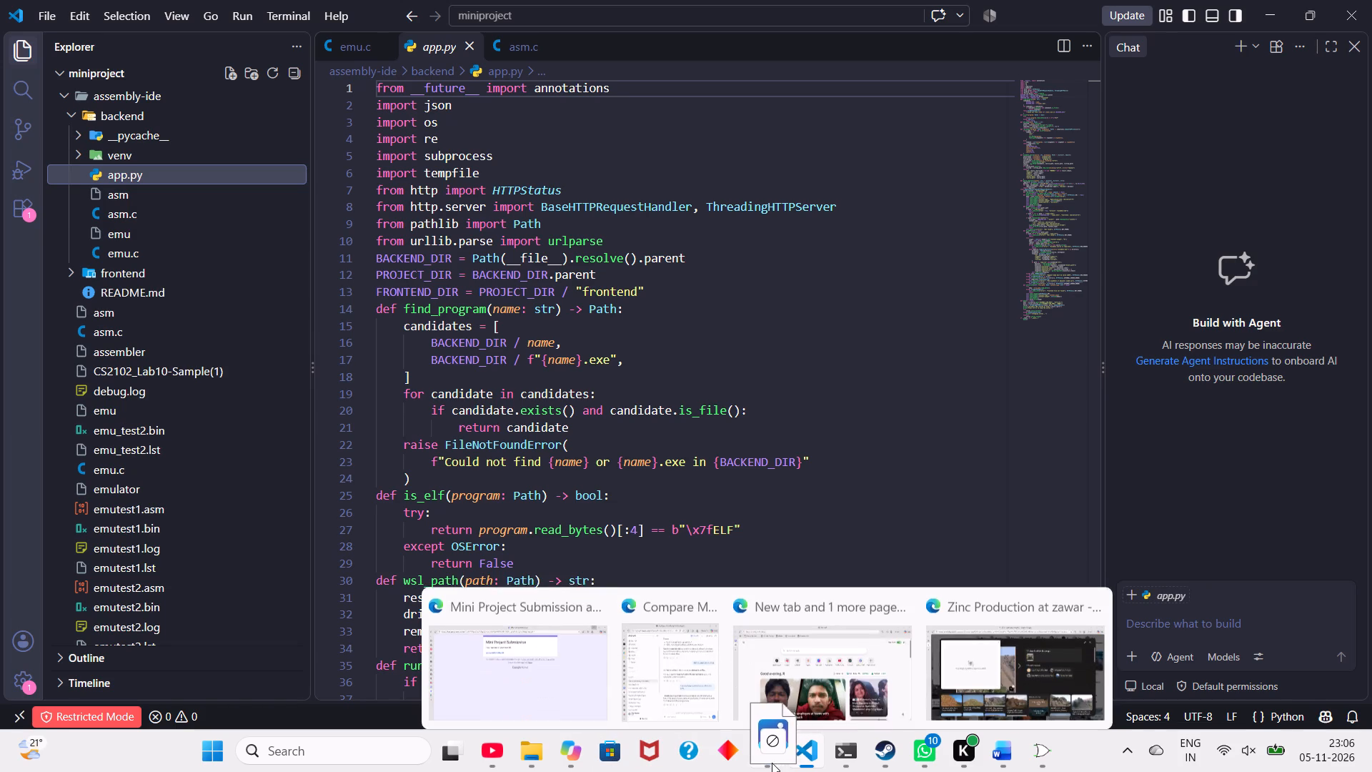
pyautogui.moveTo(772, 763); pyautogui.dragTo(778, 753)
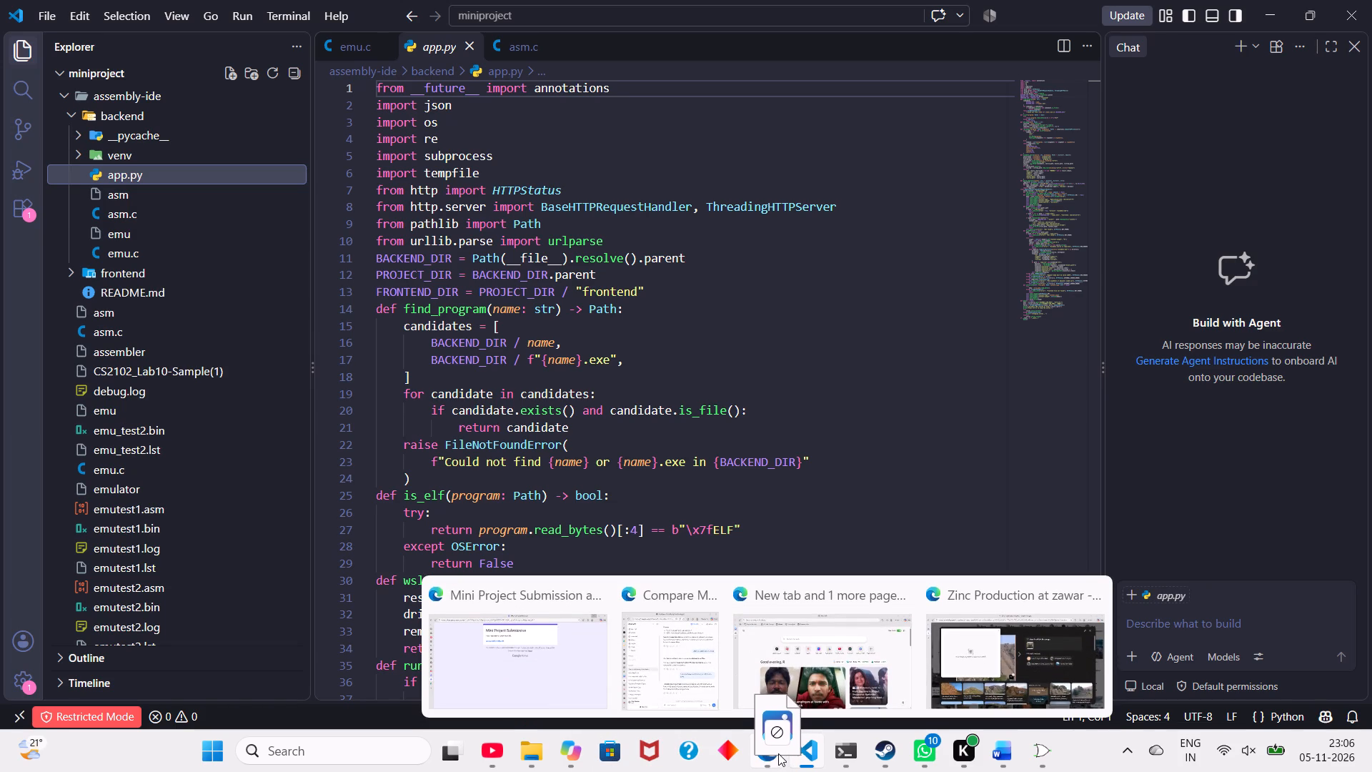
pyautogui.moveTo(778, 753); pyautogui.dragTo(790, 693)
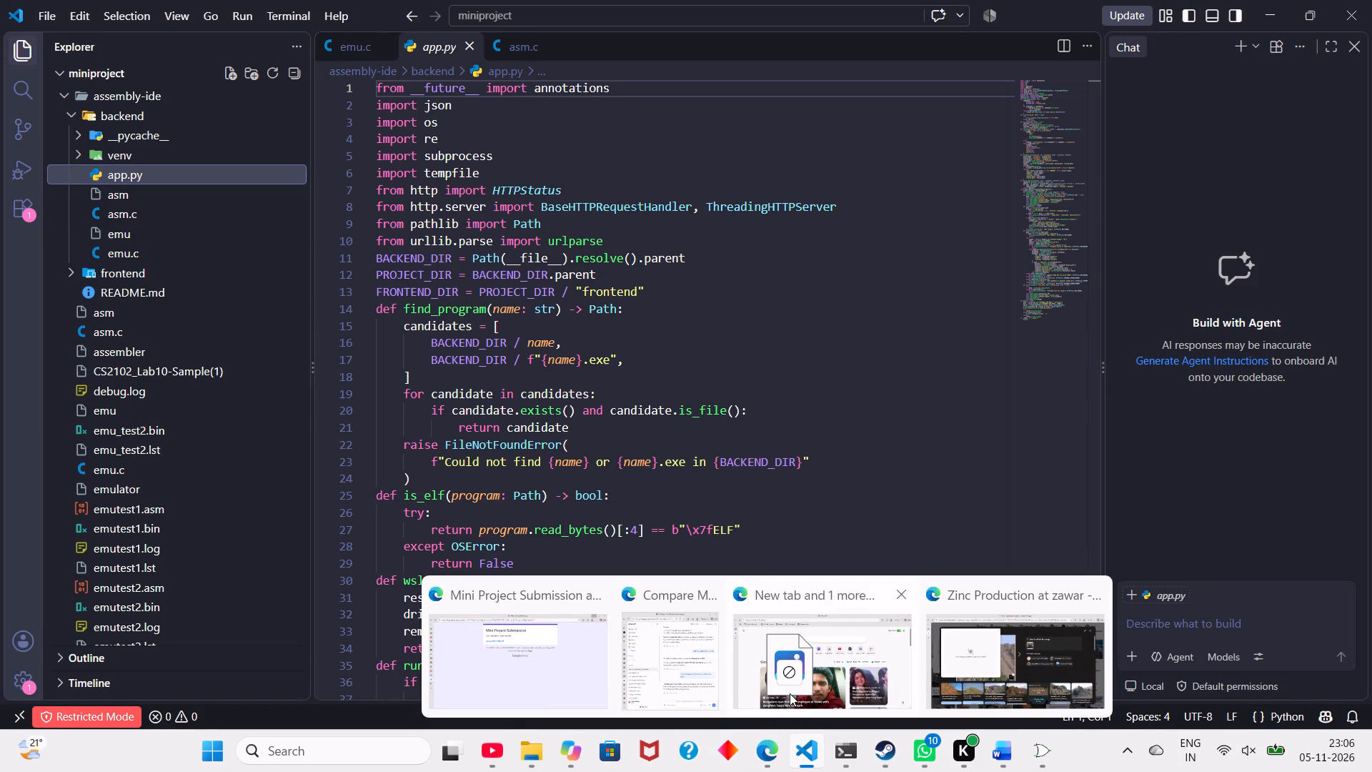
pyautogui.moveTo(790, 693); pyautogui.dragTo(51, 96)
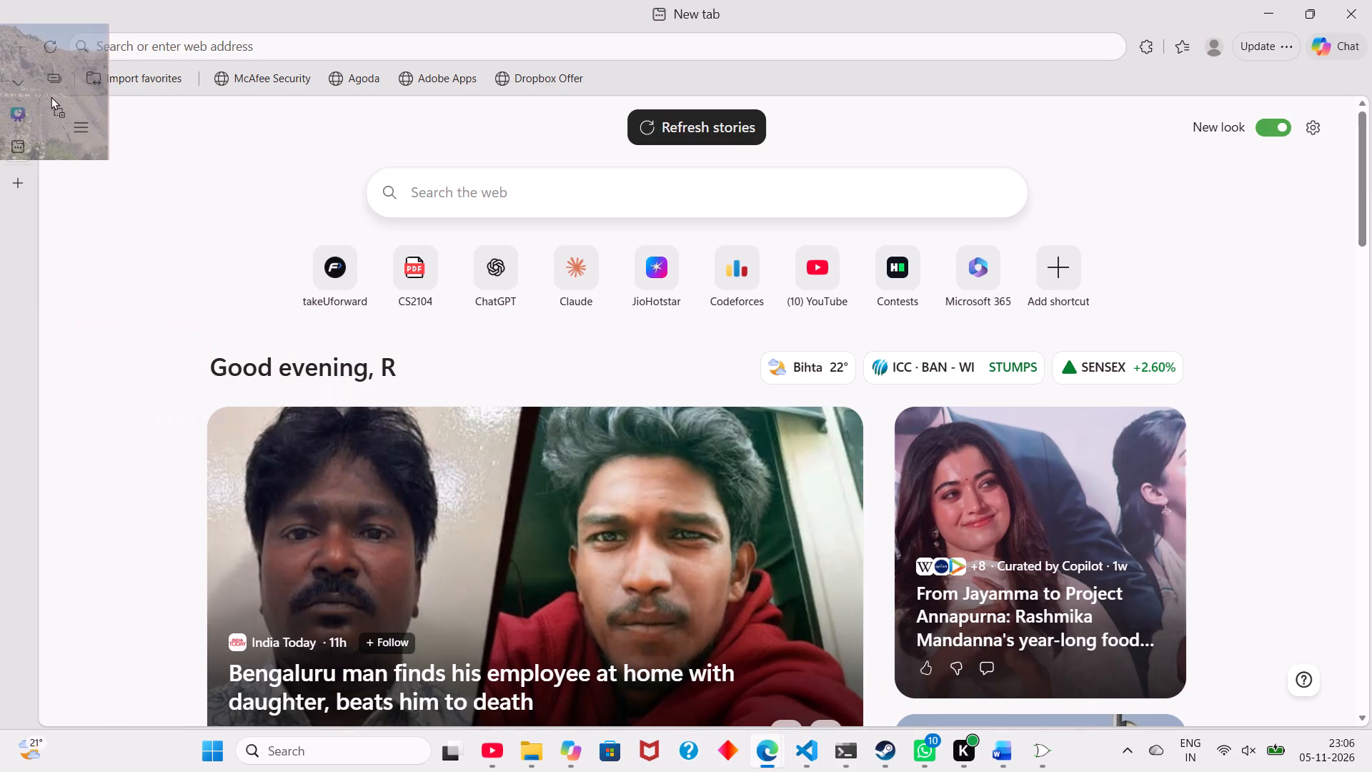
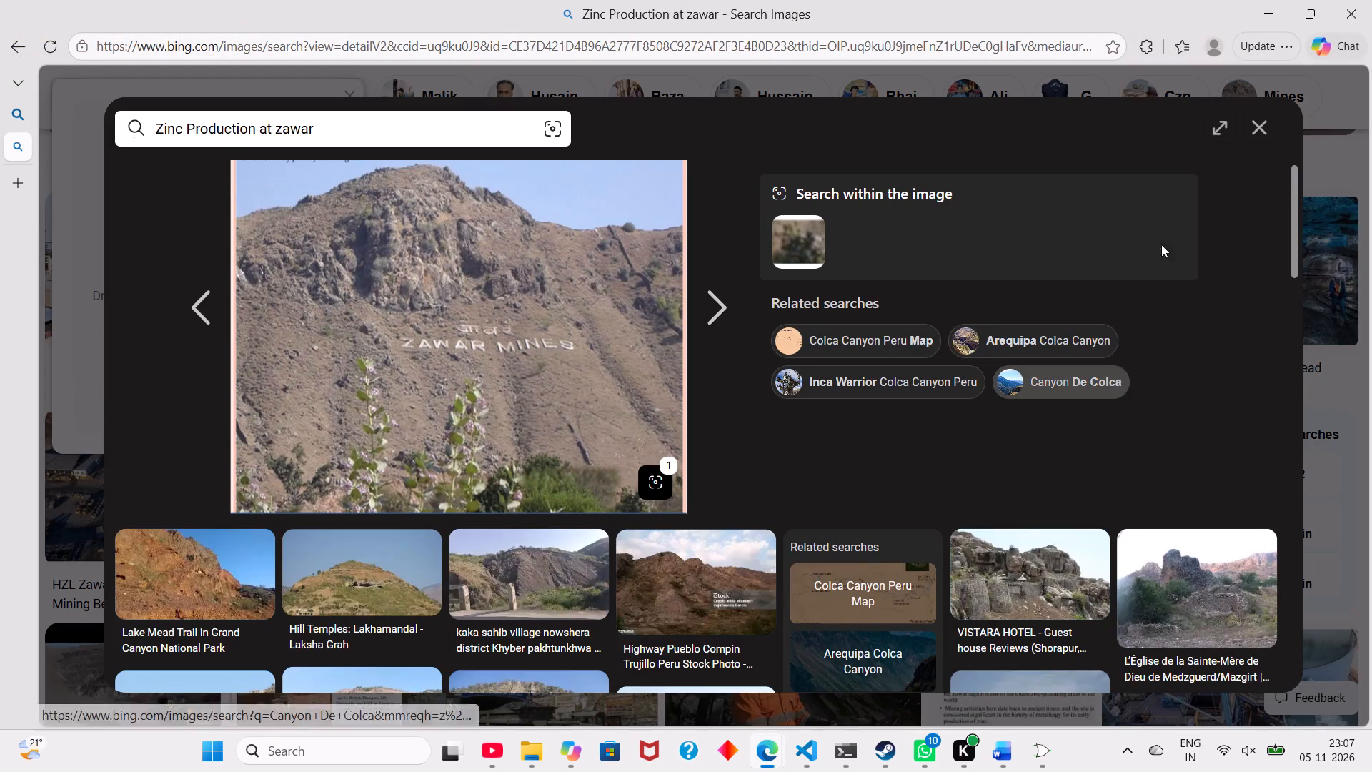
pyautogui.click(1264, 134)
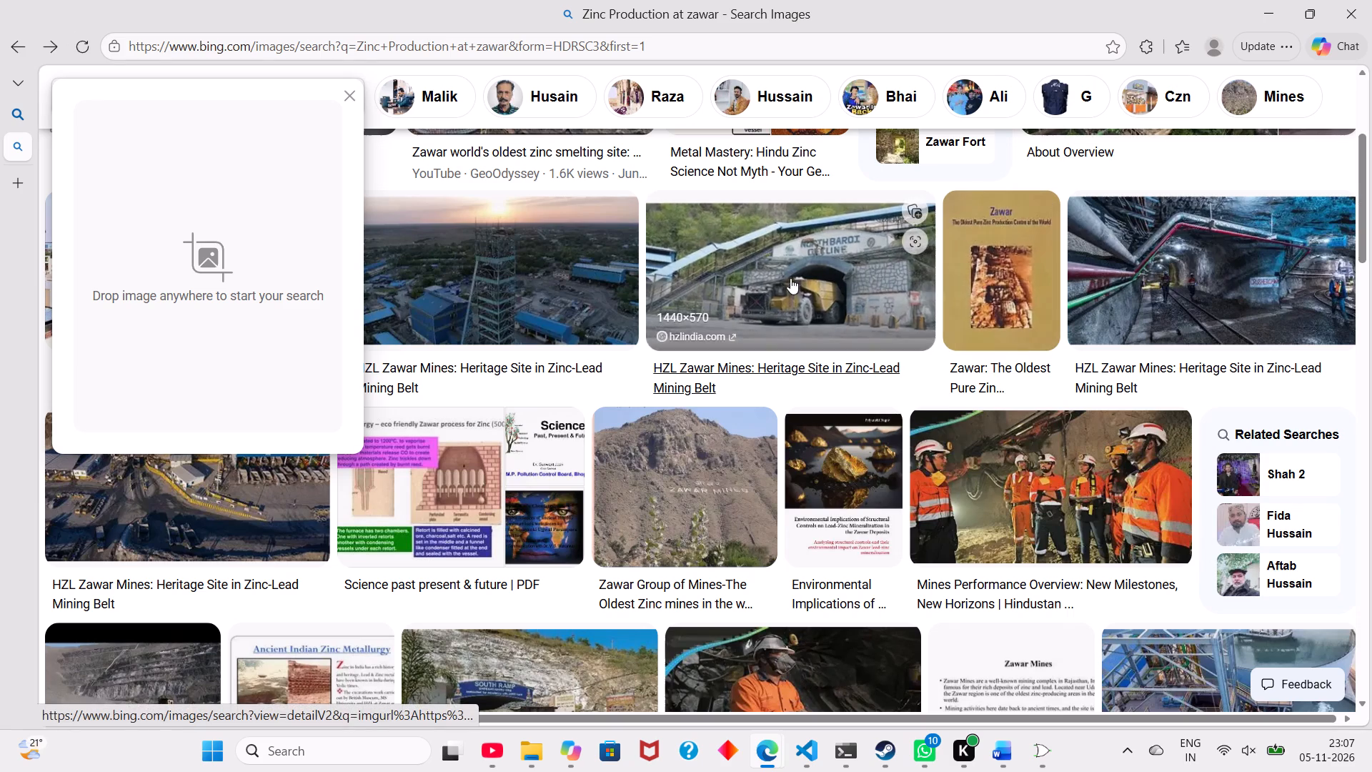
pyautogui.click(349, 99)
pyautogui.scroll(-2, 391, 231)
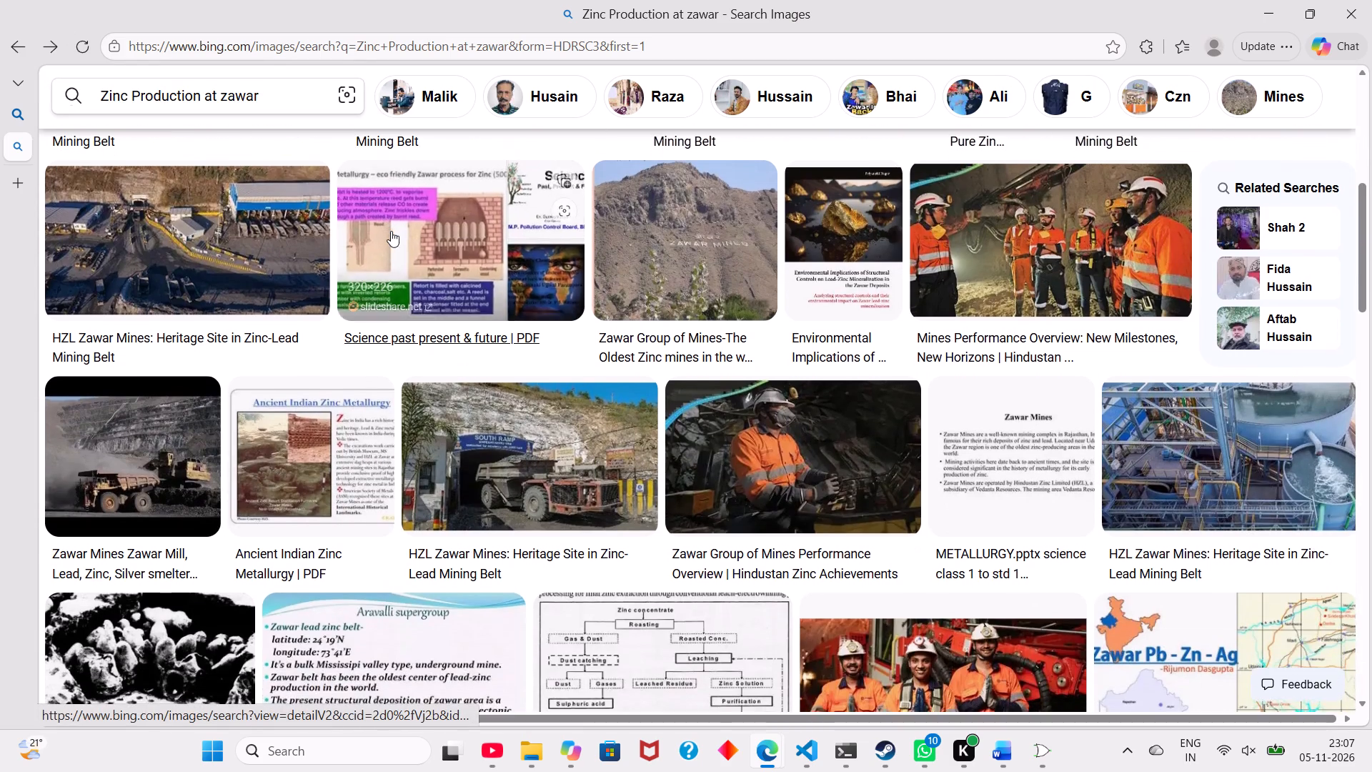
pyautogui.scroll(-2, 391, 231)
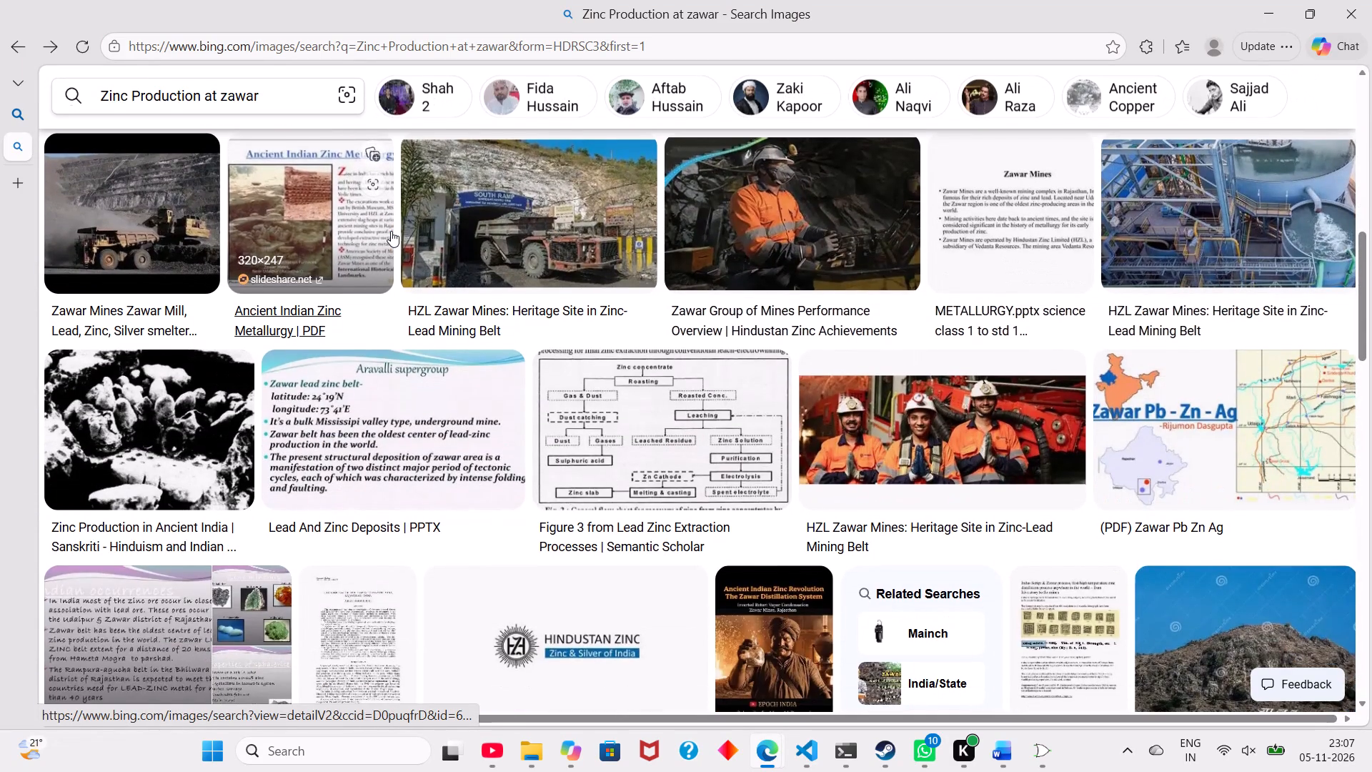
pyautogui.scroll(-1, 391, 231)
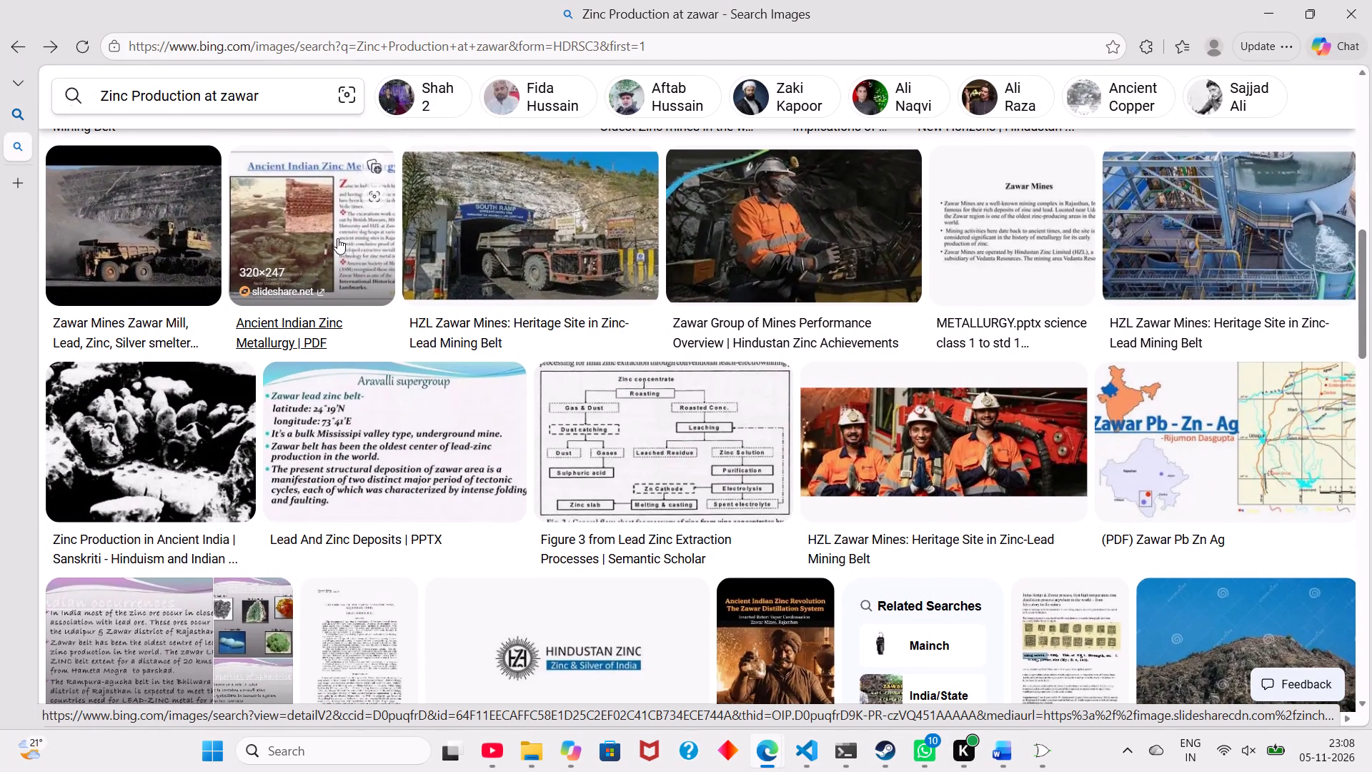
pyautogui.hscroll(-1, 551, 193)
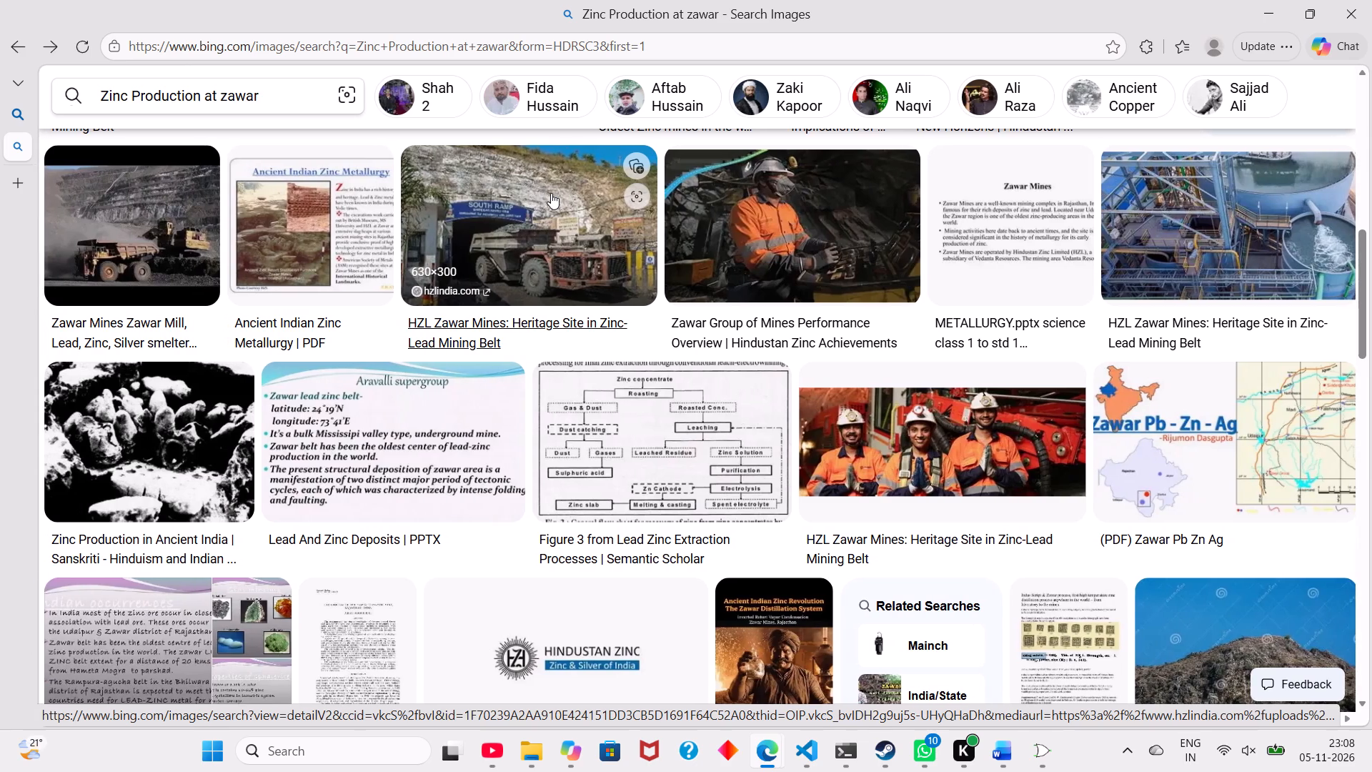
pyautogui.scroll(3, 726, 302)
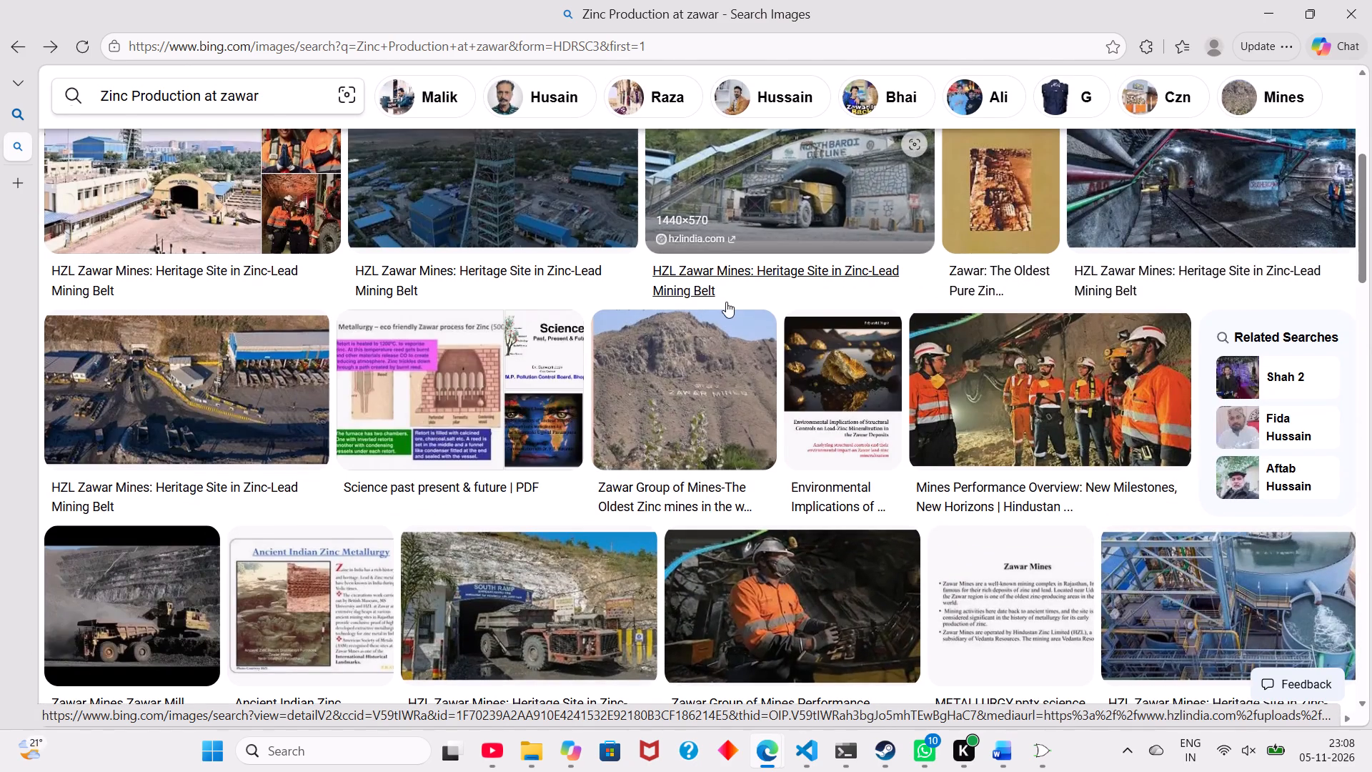
pyautogui.hscroll(1, 655, 405)
pyautogui.scroll(-1, 655, 405)
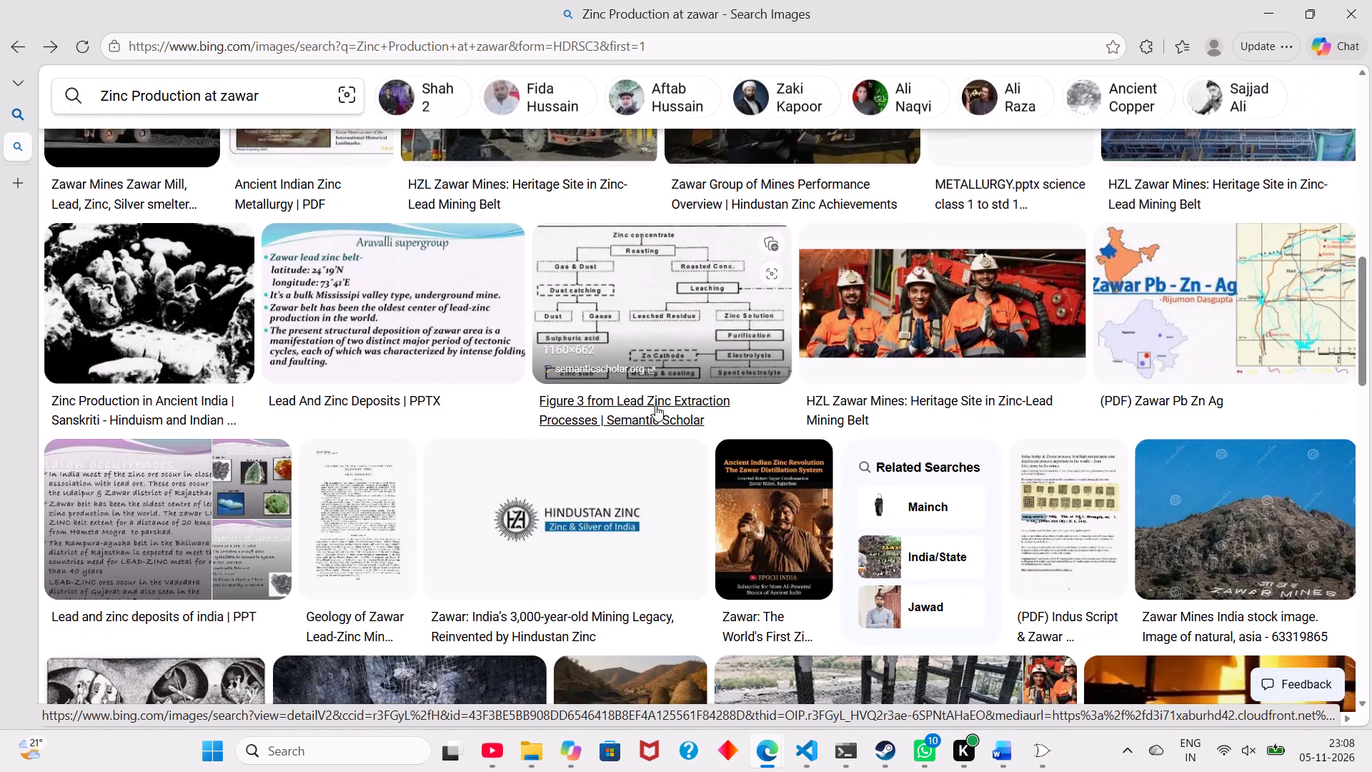
pyautogui.scroll(-1, 655, 405)
pyautogui.scroll(-1, 734, 422)
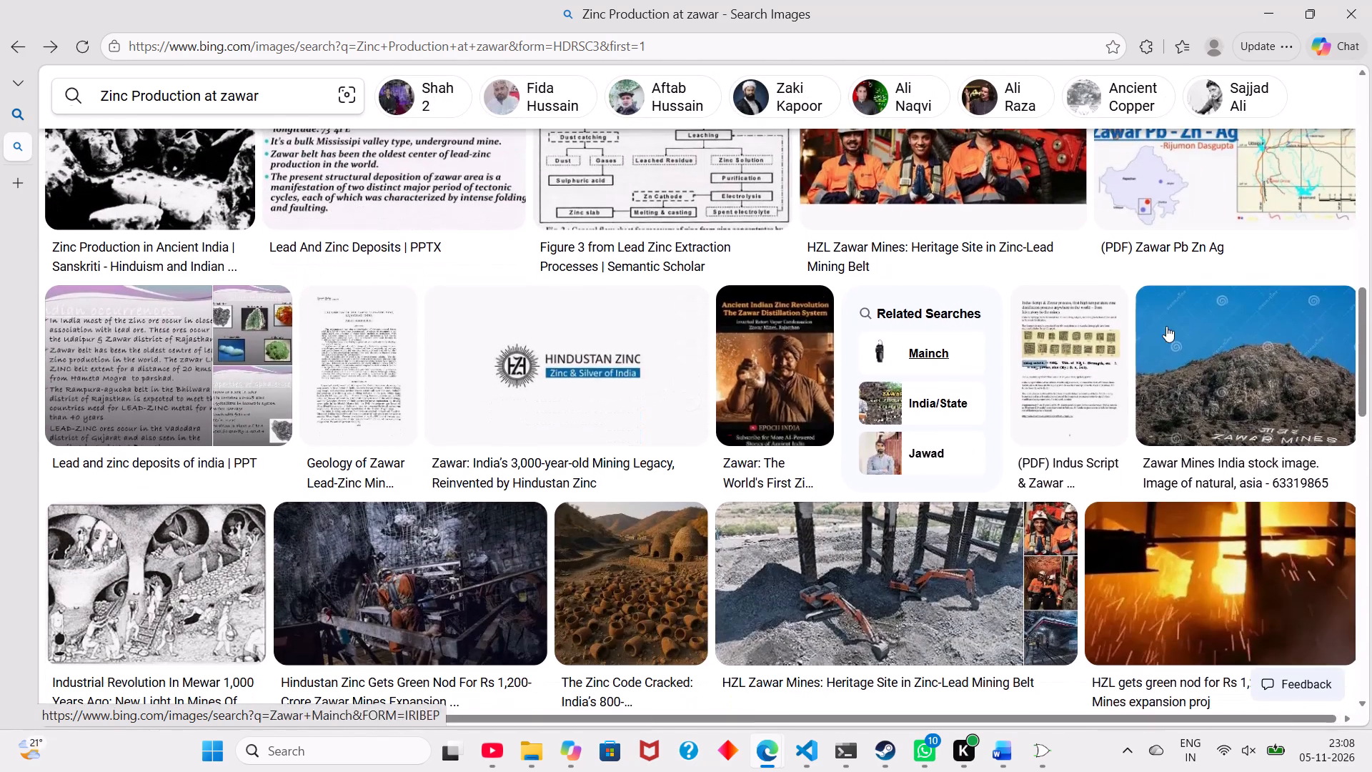
# Preview the Dreamstime picture titled "Zawar Mines India stock image" and close the preview.
pyautogui.click(1202, 352)
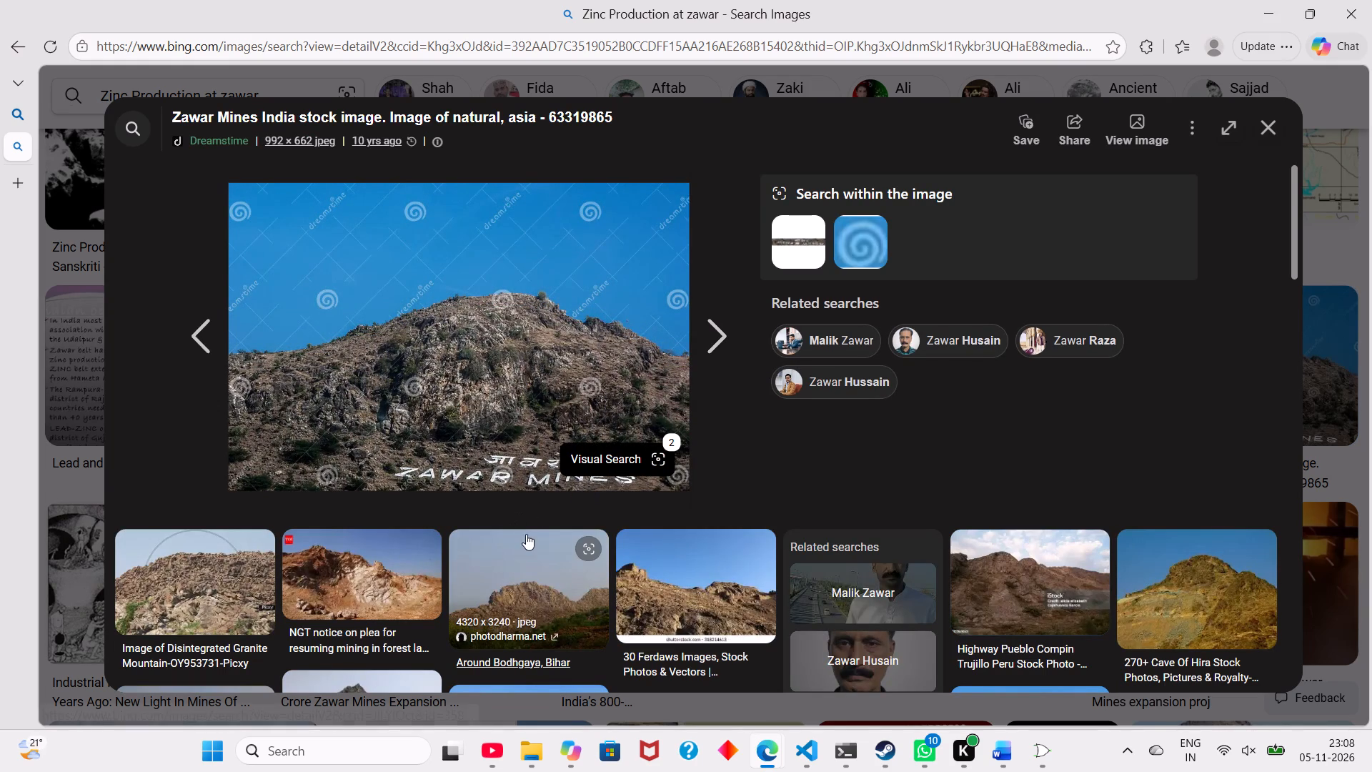
pyautogui.moveTo(613, 322); pyautogui.dragTo(618, 335)
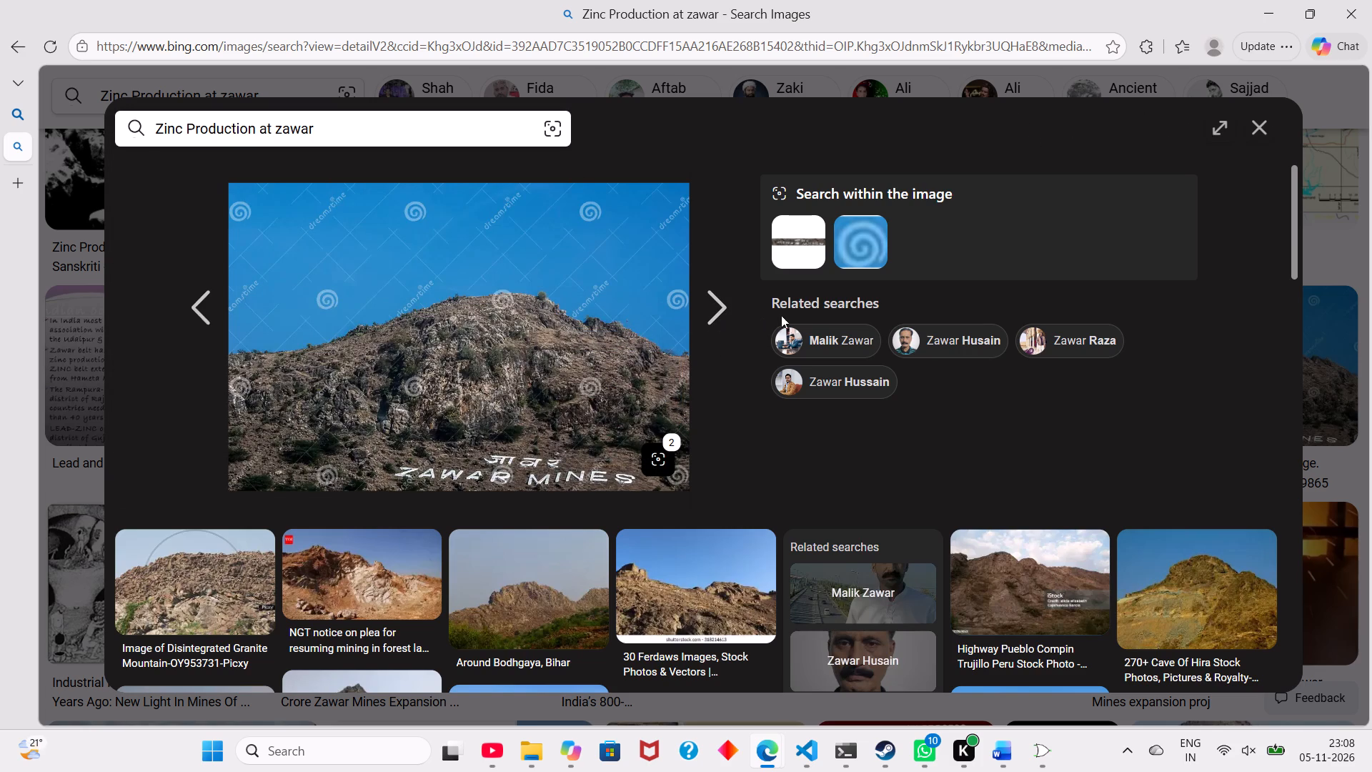
pyautogui.click(1252, 124)
# Extend the image search to "Zinc Production at zawar images".
pyautogui.scroll(4, 574, 303)
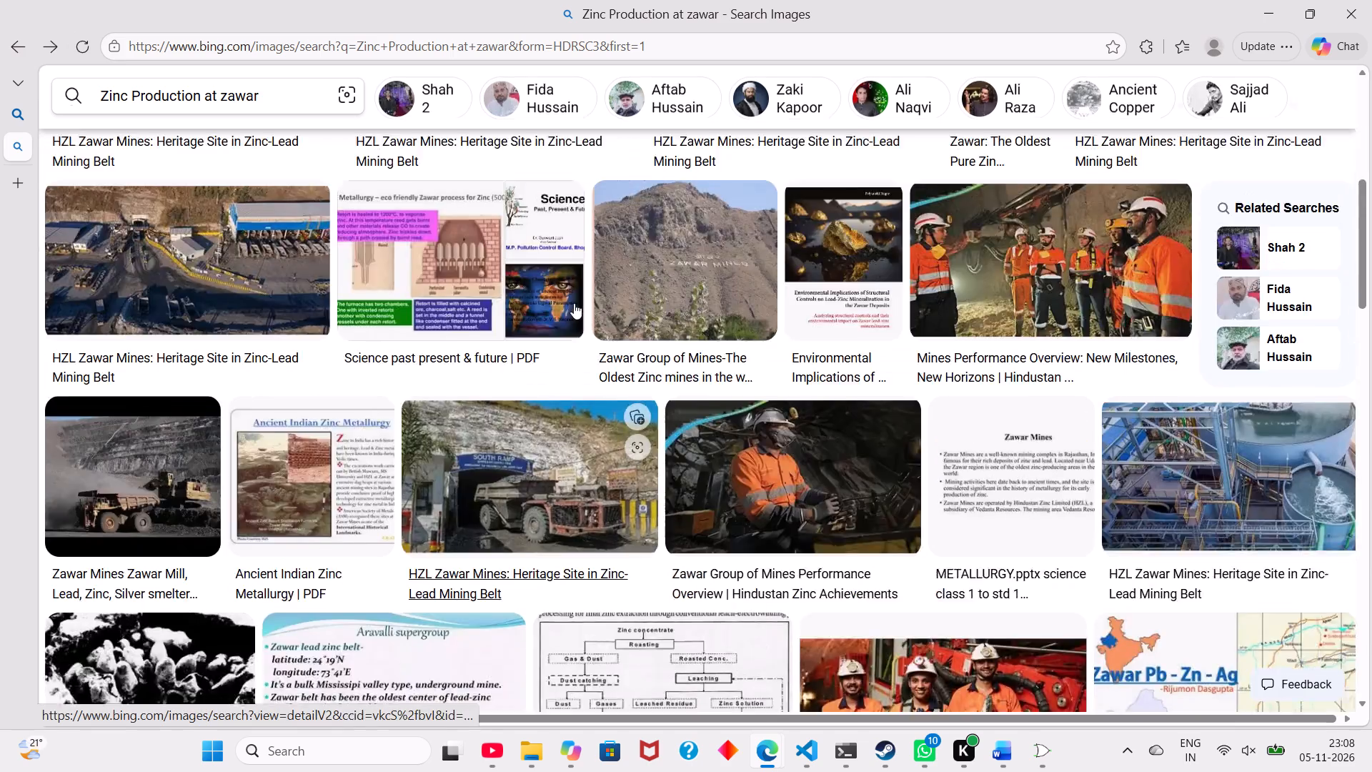
pyautogui.click(273, 100)
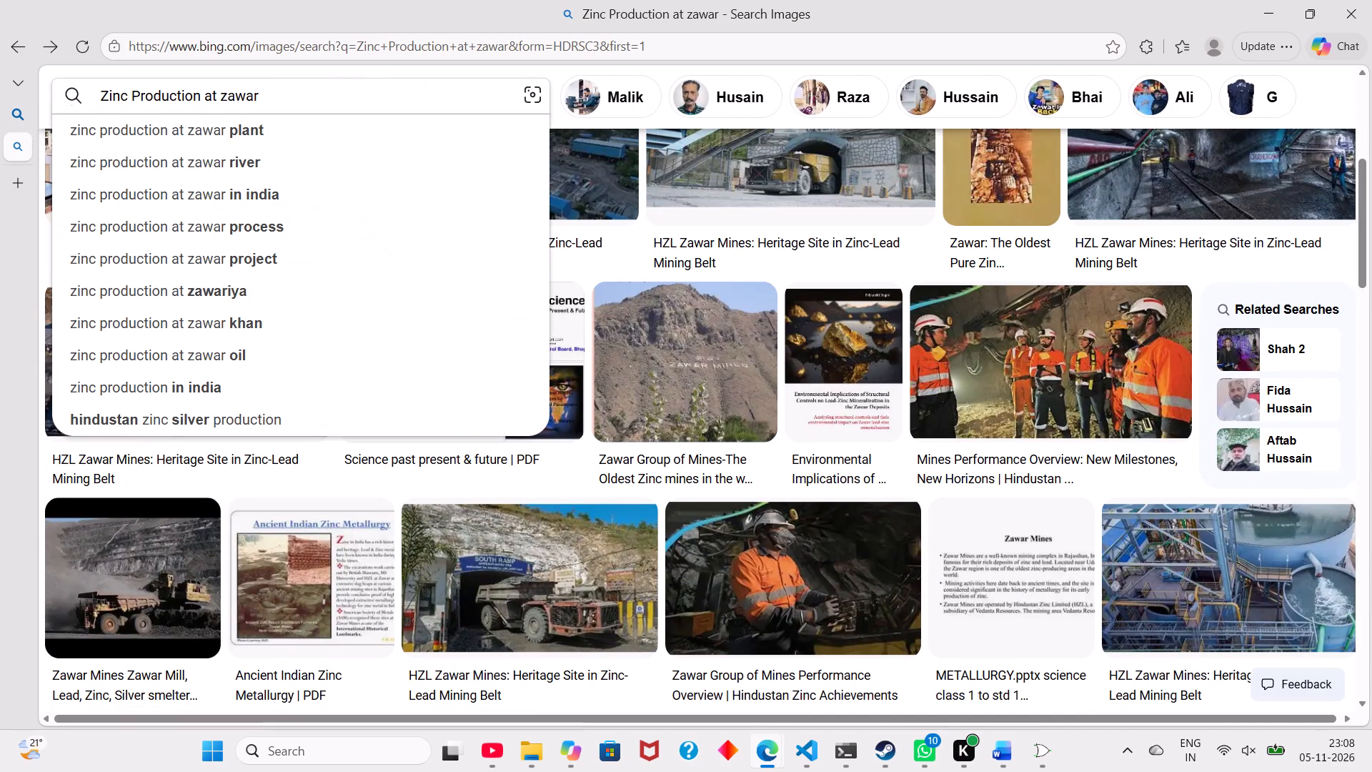
pyautogui.press('space')
pyautogui.write('images')
pyautogui.press('Return')
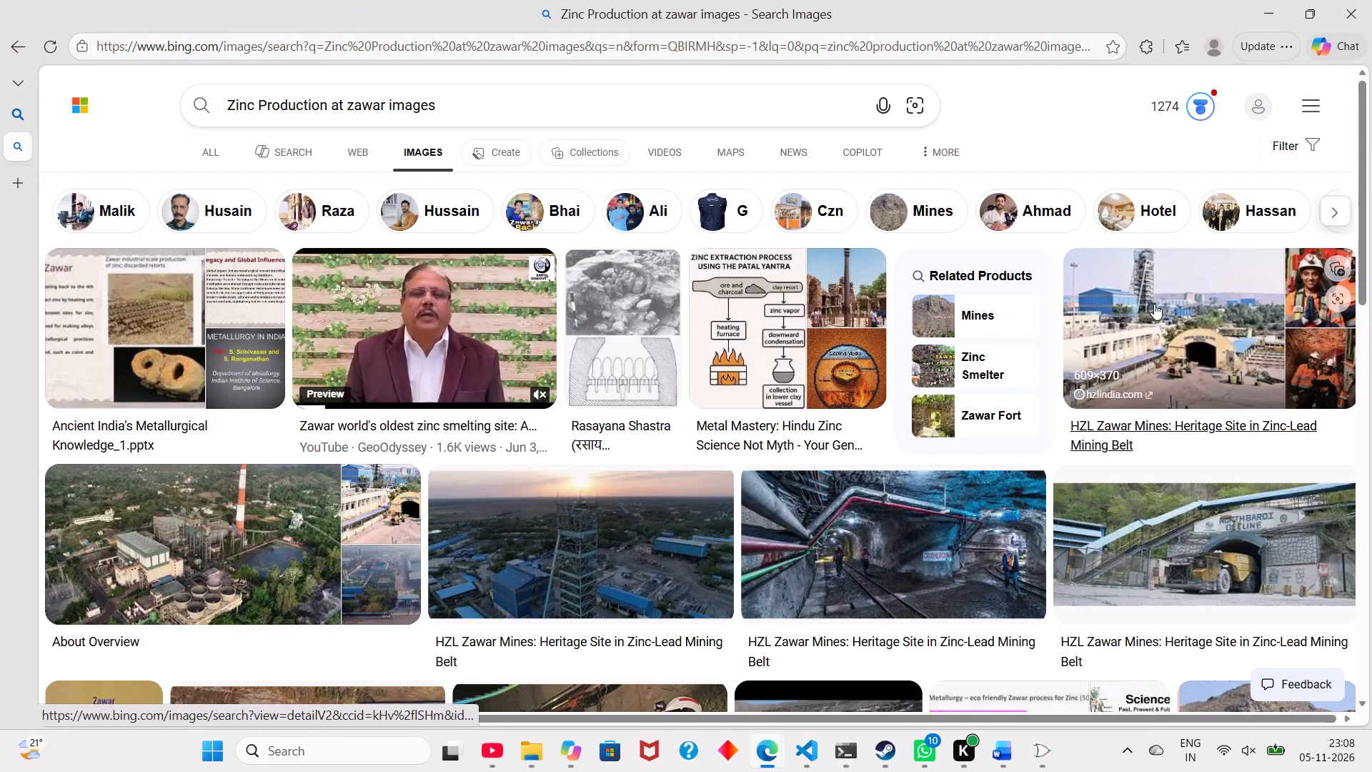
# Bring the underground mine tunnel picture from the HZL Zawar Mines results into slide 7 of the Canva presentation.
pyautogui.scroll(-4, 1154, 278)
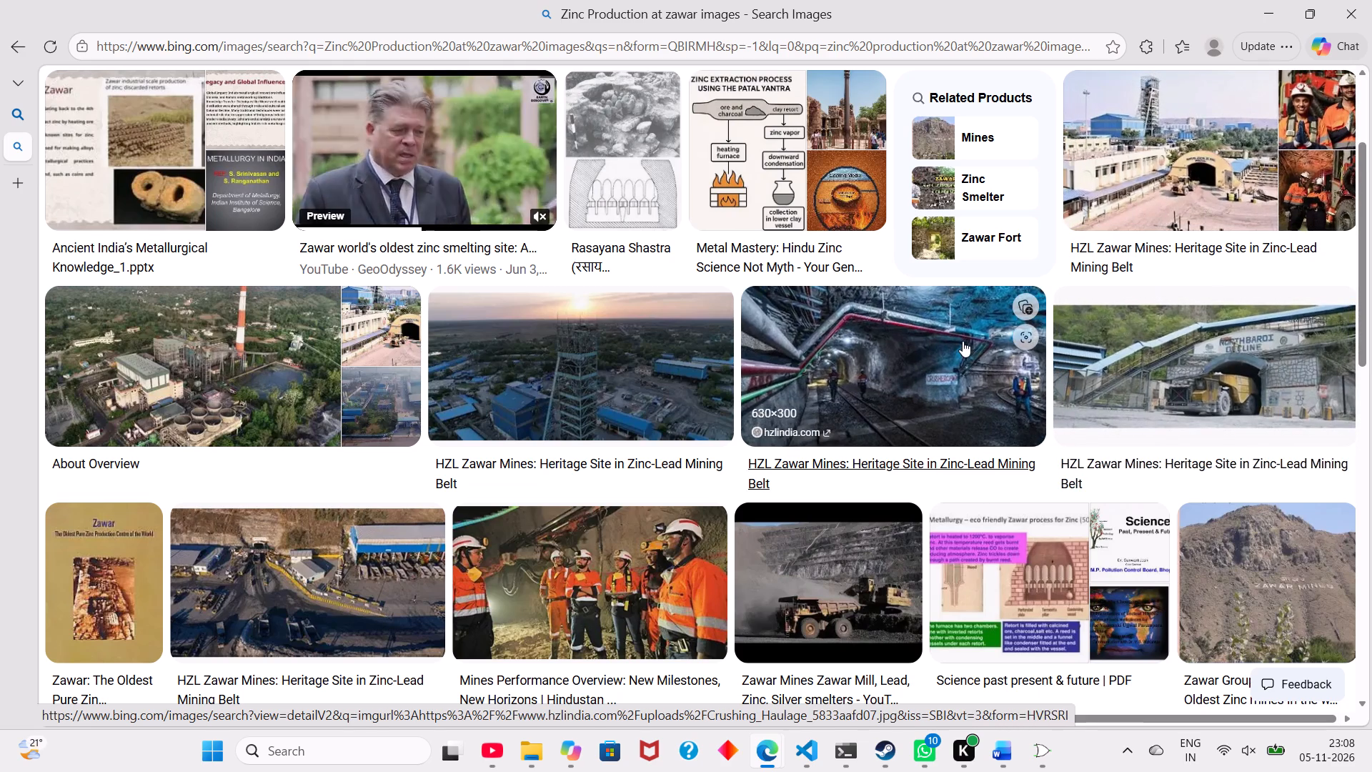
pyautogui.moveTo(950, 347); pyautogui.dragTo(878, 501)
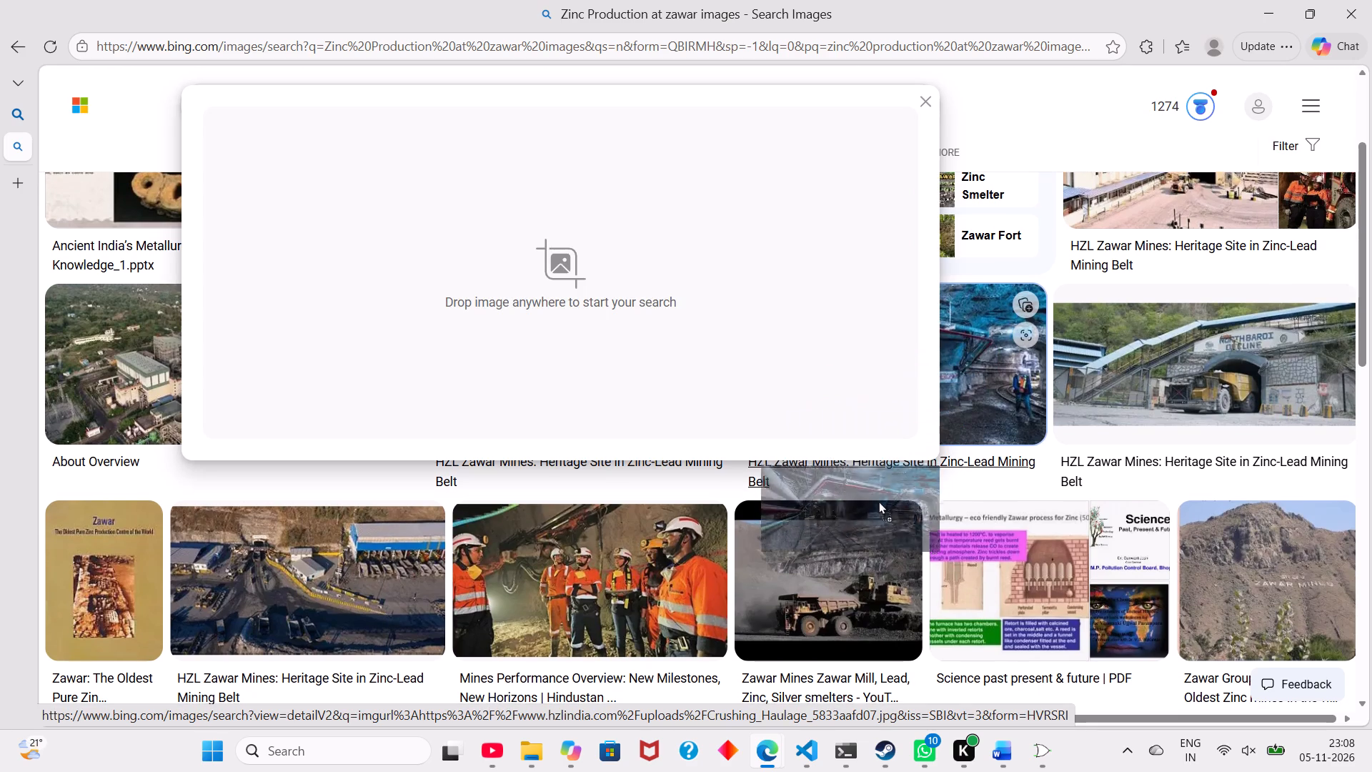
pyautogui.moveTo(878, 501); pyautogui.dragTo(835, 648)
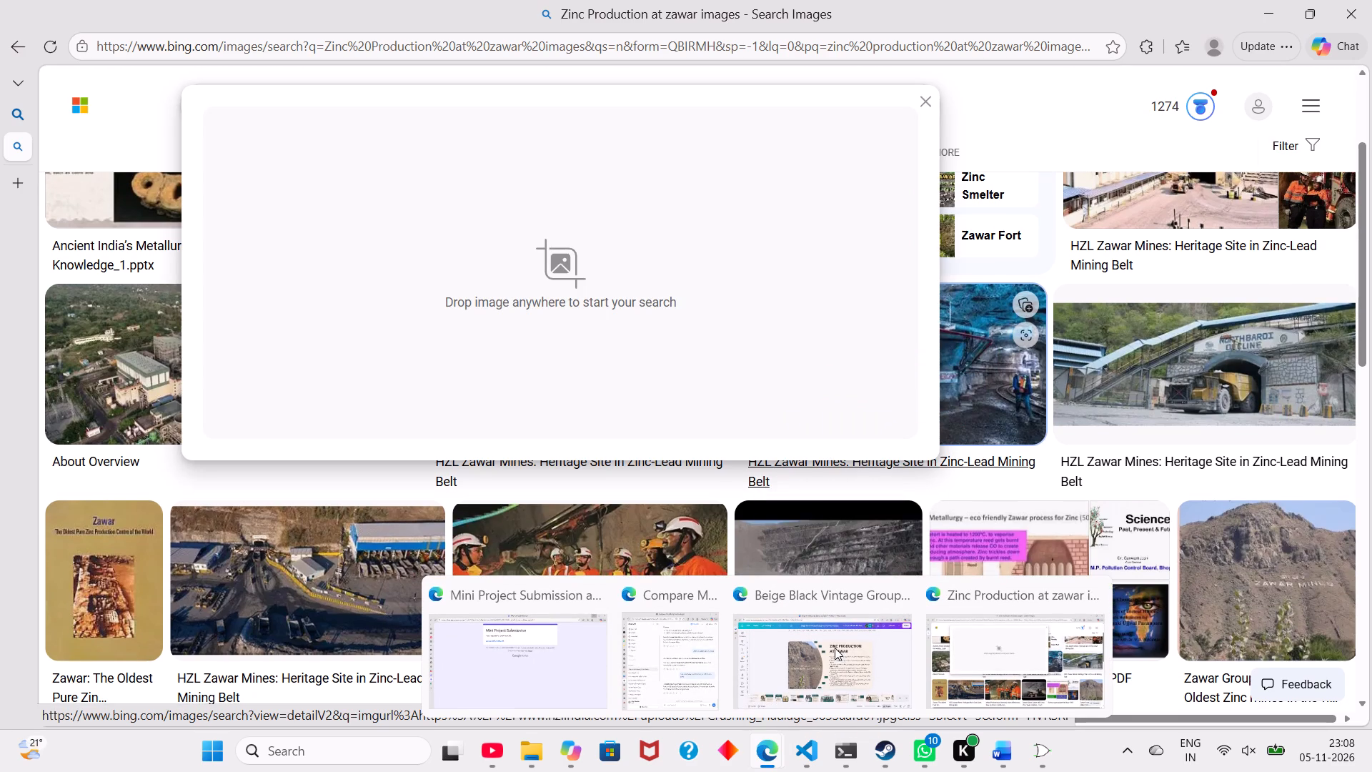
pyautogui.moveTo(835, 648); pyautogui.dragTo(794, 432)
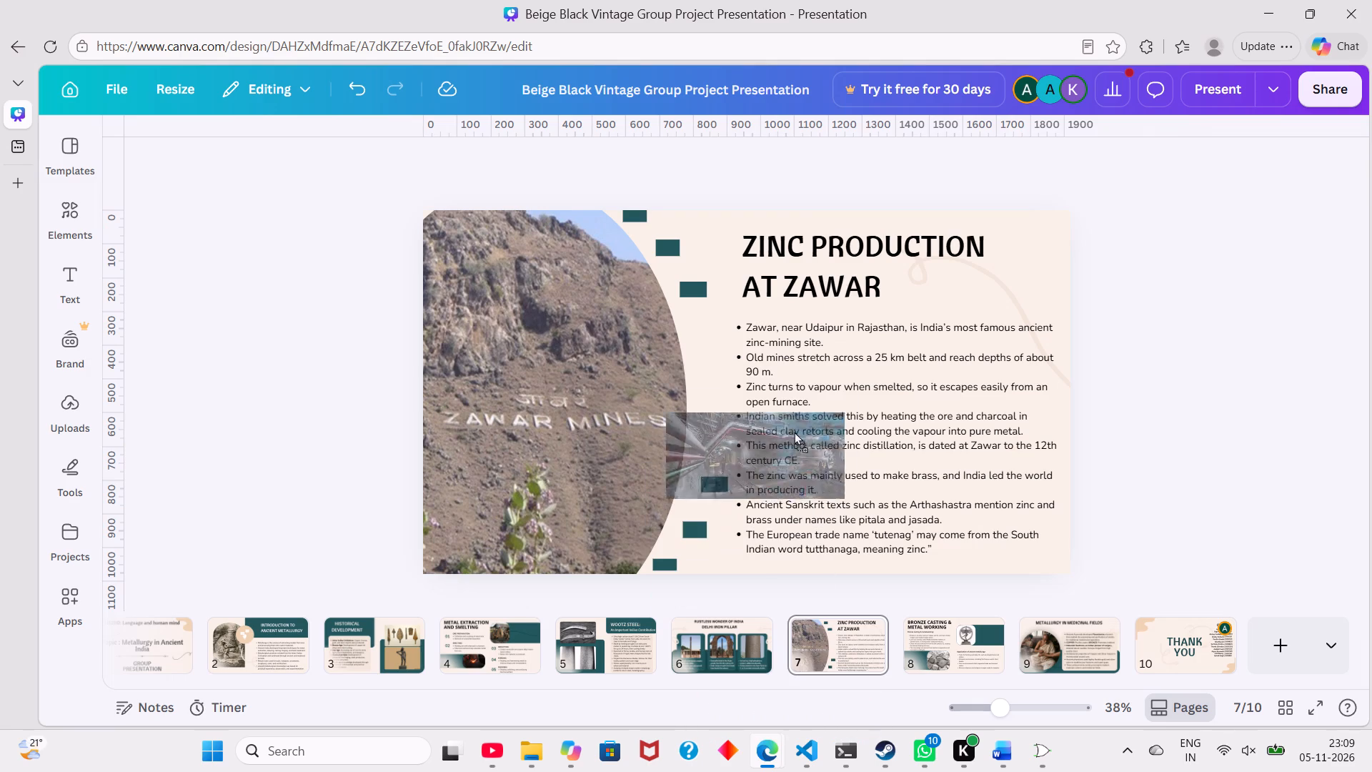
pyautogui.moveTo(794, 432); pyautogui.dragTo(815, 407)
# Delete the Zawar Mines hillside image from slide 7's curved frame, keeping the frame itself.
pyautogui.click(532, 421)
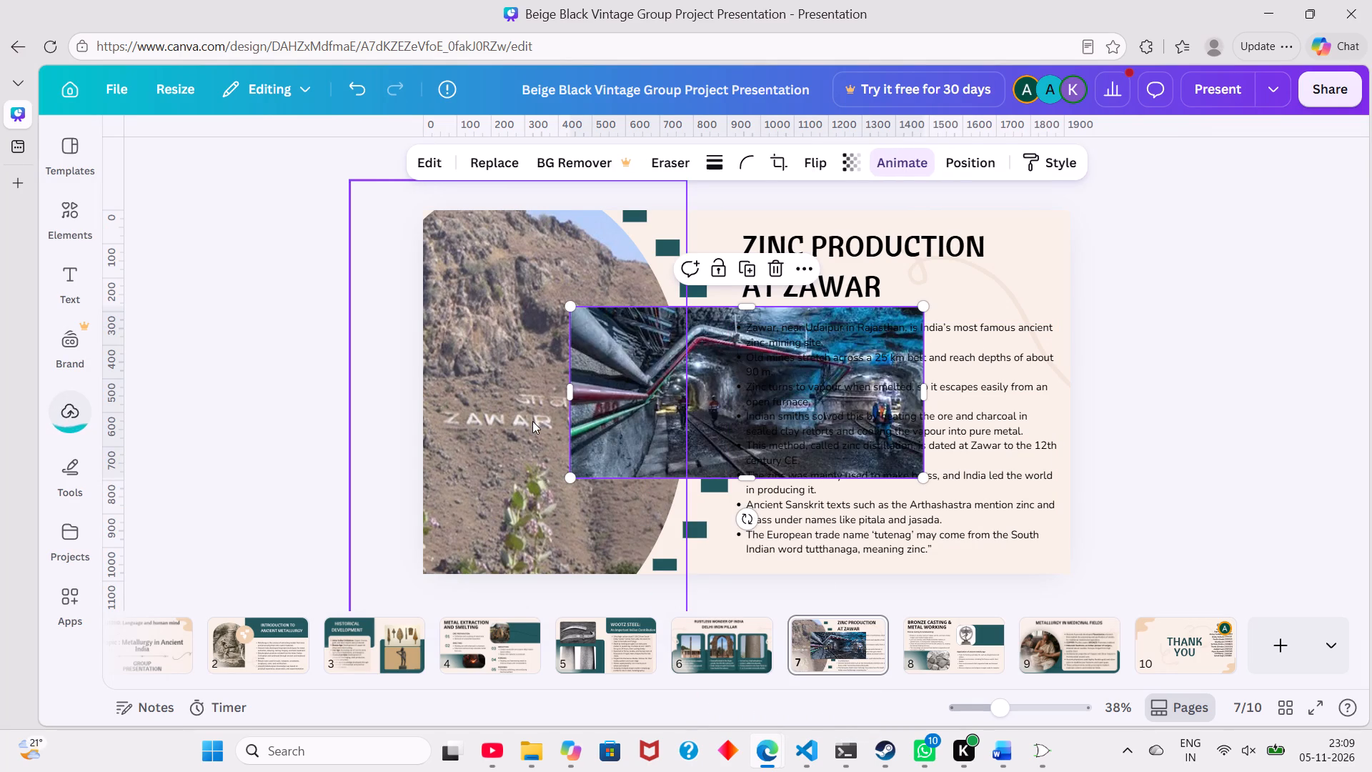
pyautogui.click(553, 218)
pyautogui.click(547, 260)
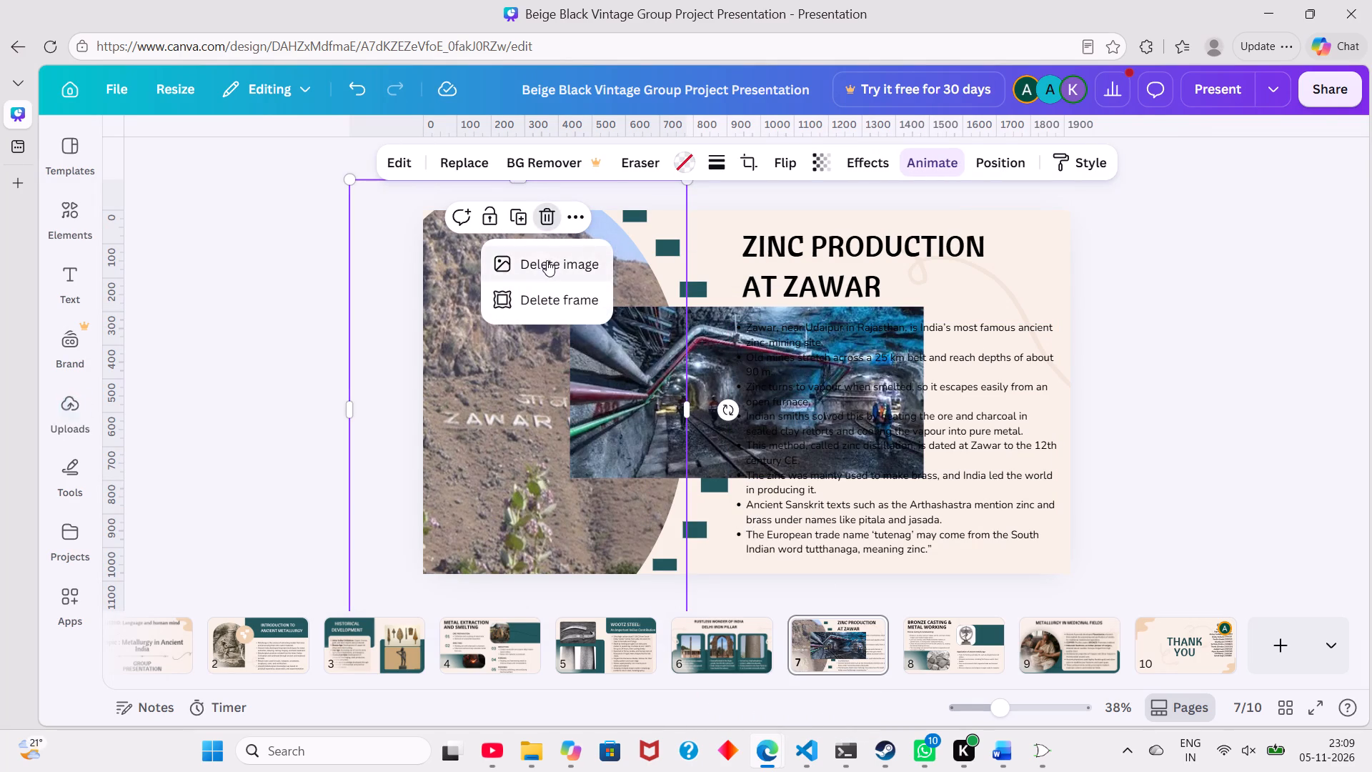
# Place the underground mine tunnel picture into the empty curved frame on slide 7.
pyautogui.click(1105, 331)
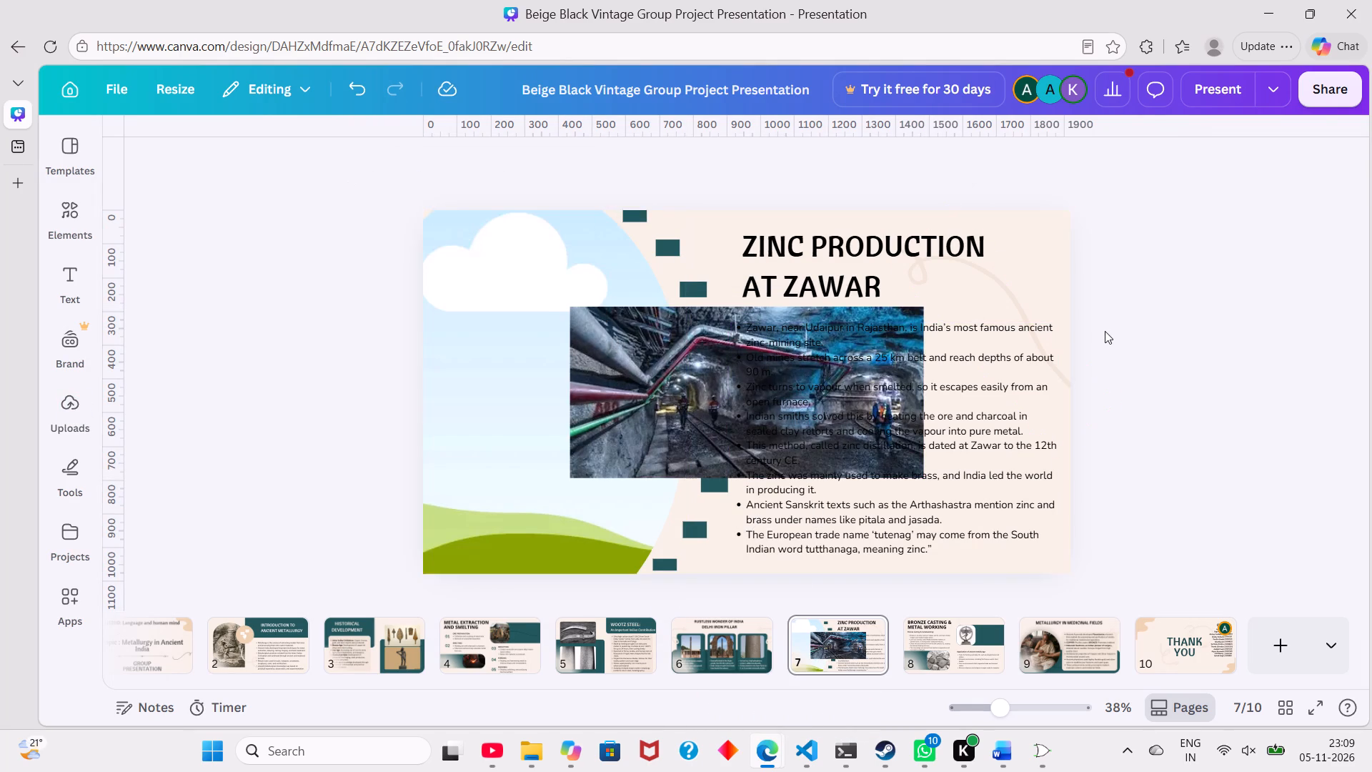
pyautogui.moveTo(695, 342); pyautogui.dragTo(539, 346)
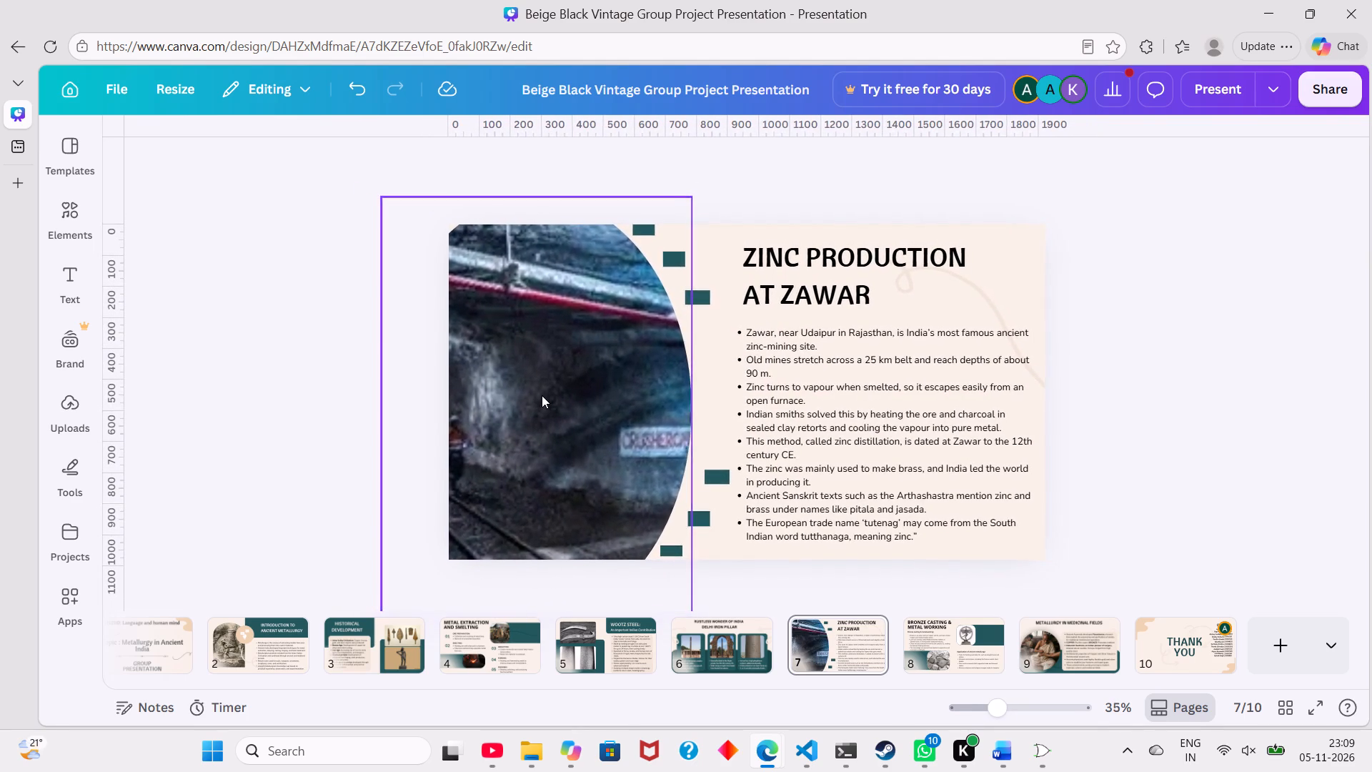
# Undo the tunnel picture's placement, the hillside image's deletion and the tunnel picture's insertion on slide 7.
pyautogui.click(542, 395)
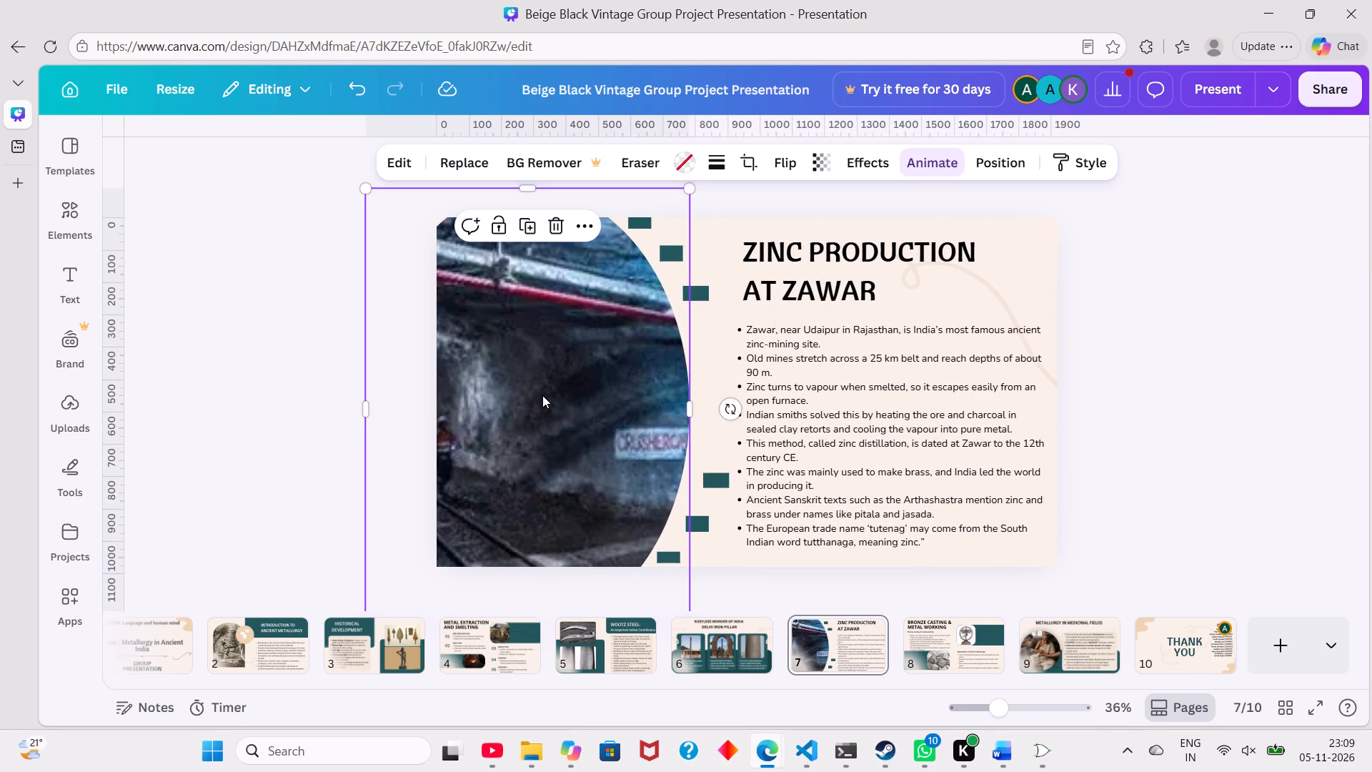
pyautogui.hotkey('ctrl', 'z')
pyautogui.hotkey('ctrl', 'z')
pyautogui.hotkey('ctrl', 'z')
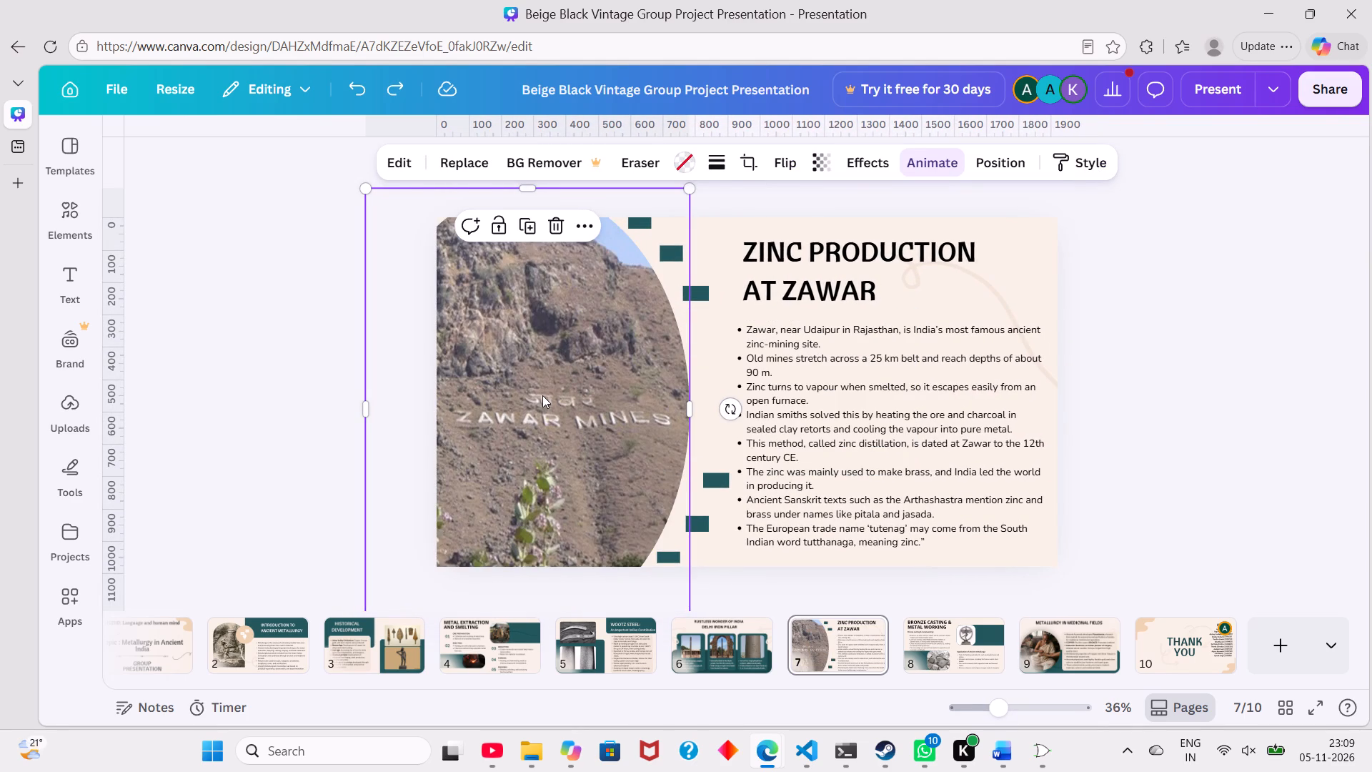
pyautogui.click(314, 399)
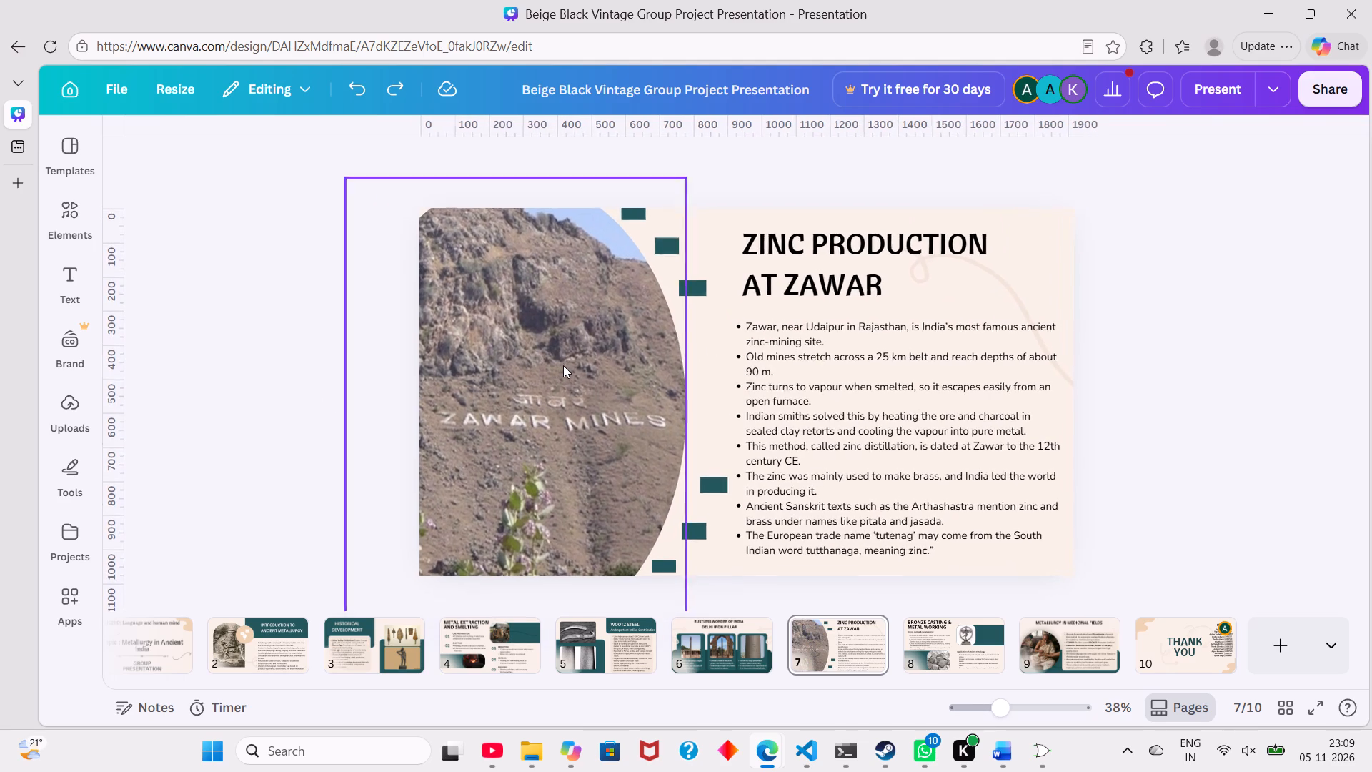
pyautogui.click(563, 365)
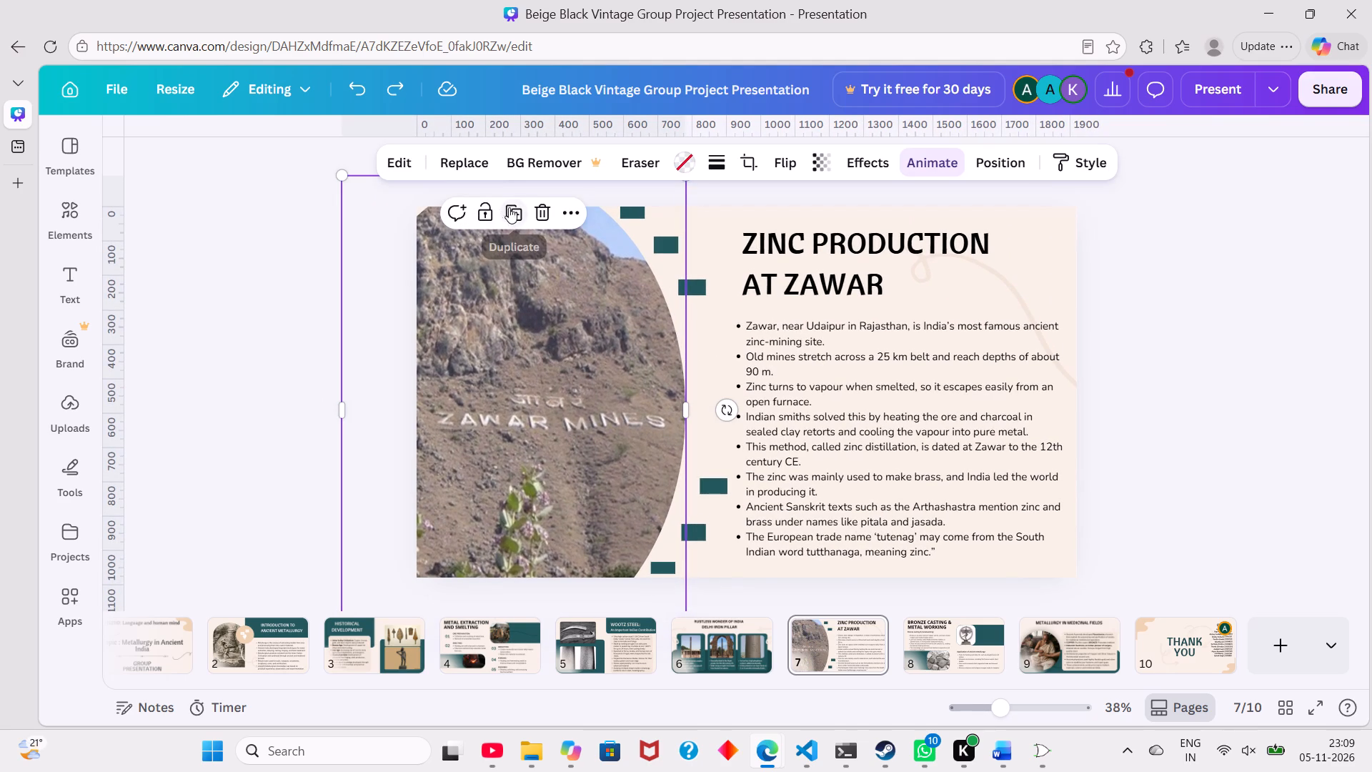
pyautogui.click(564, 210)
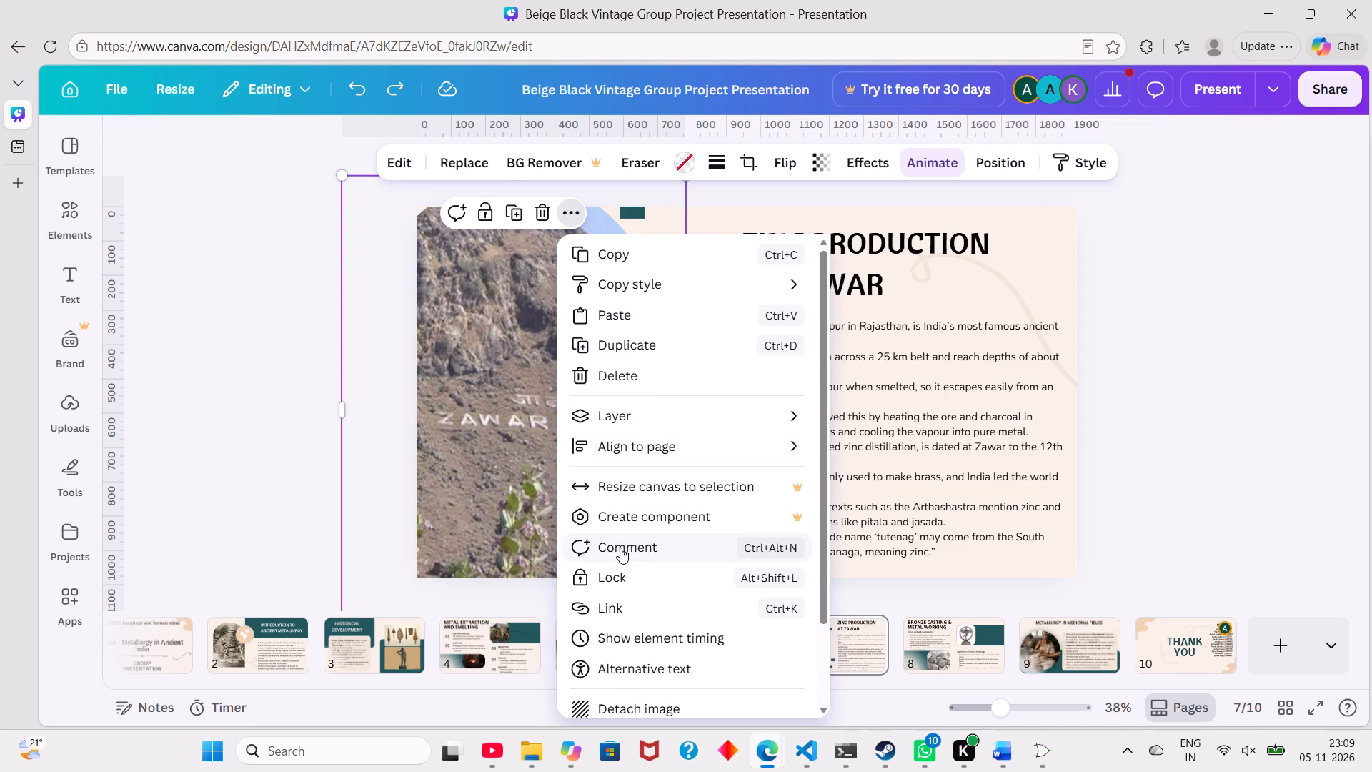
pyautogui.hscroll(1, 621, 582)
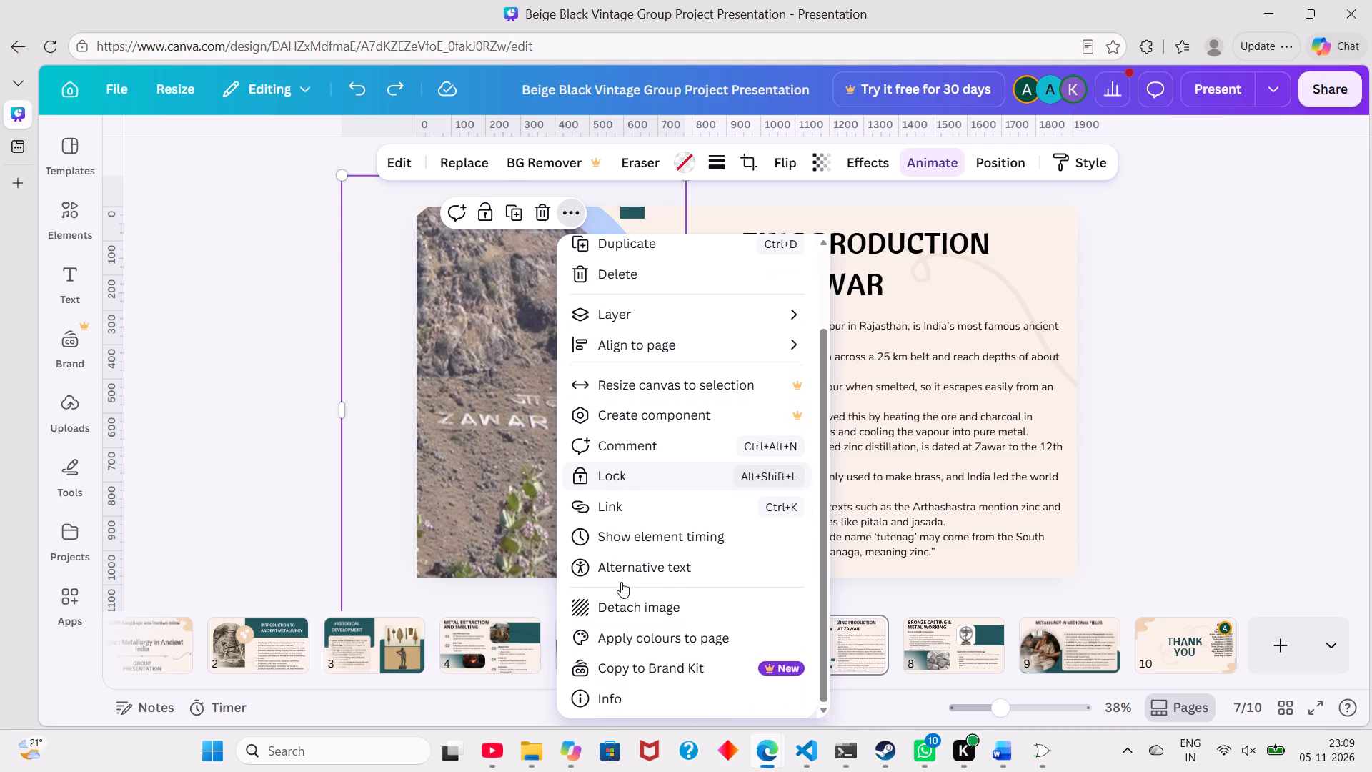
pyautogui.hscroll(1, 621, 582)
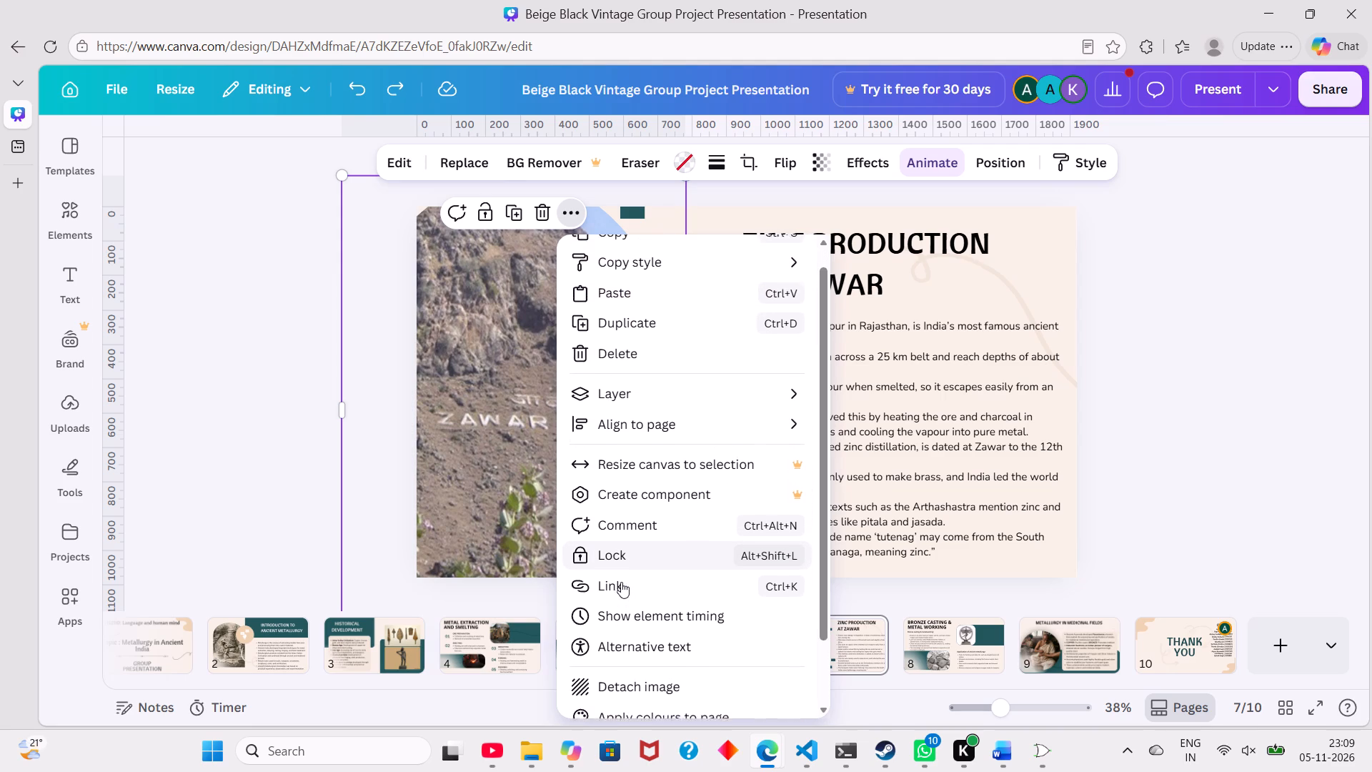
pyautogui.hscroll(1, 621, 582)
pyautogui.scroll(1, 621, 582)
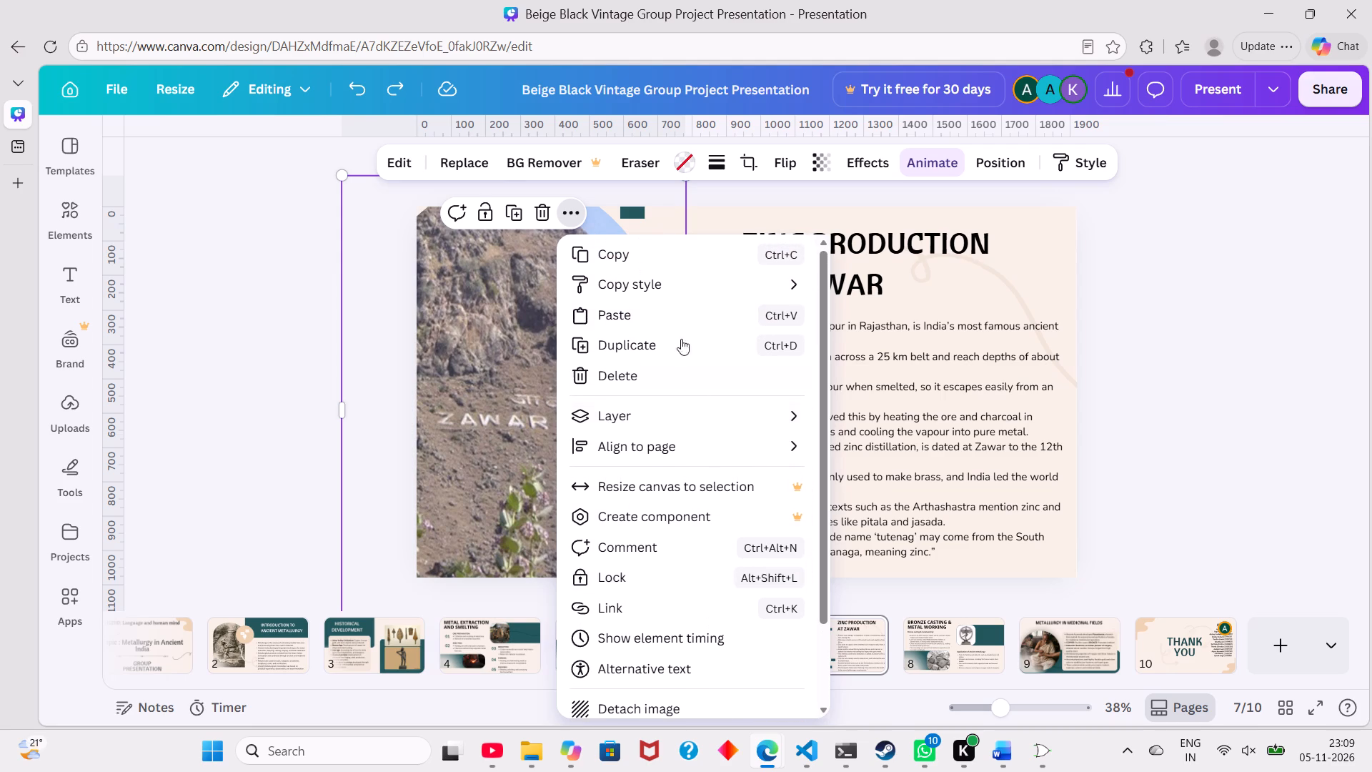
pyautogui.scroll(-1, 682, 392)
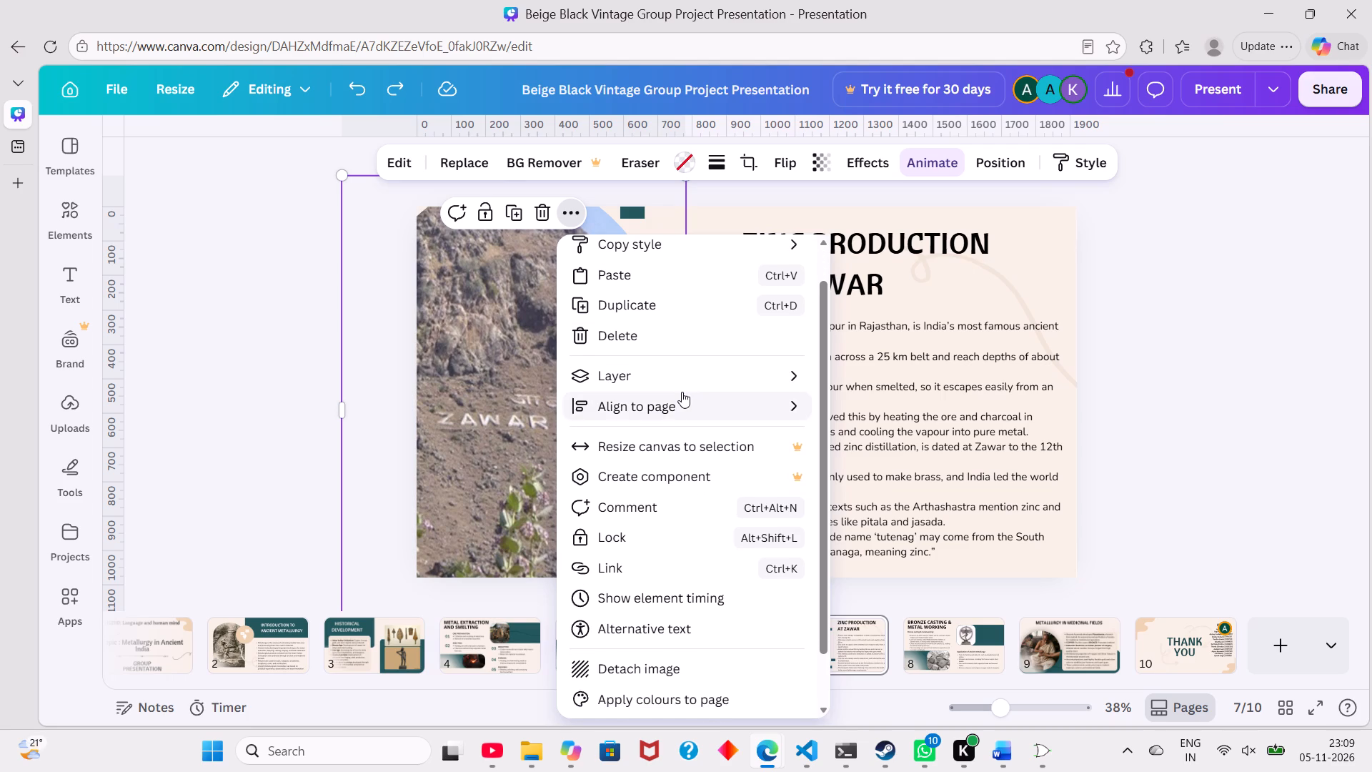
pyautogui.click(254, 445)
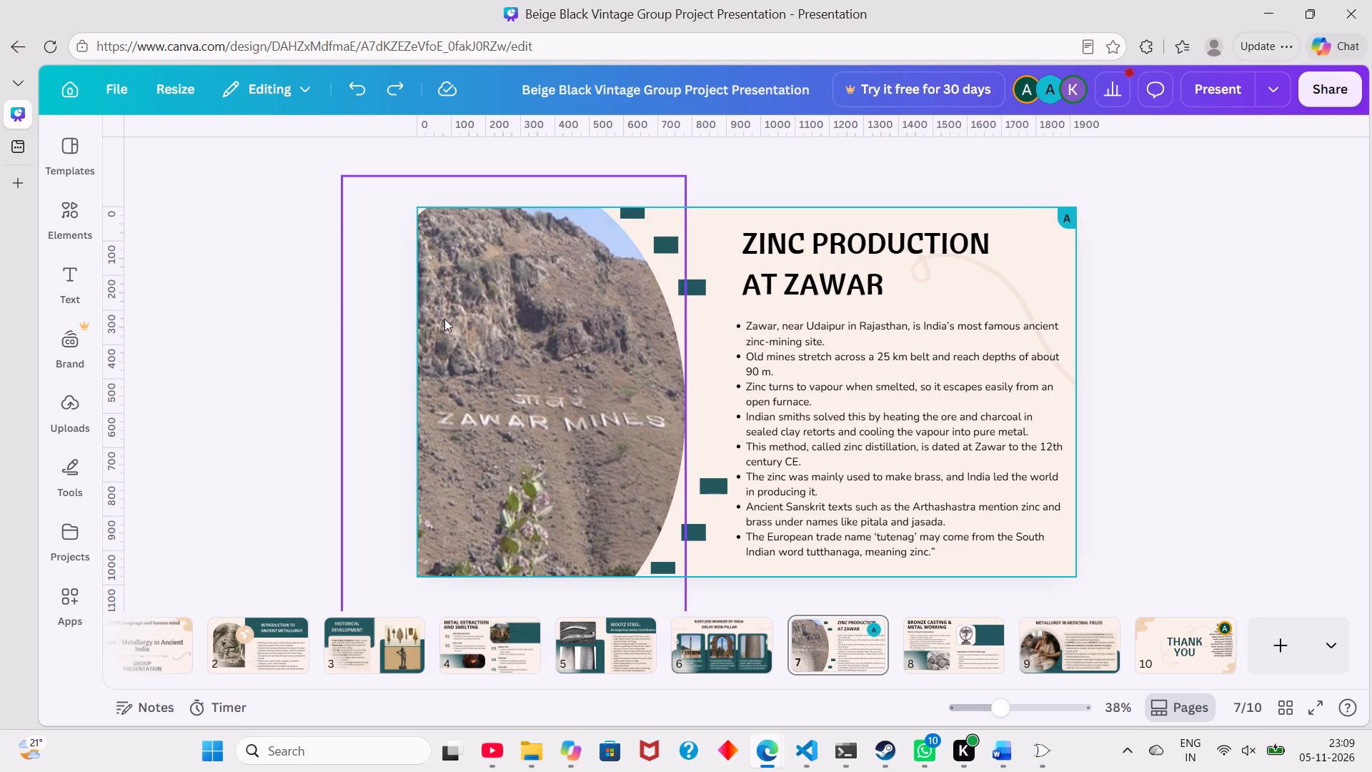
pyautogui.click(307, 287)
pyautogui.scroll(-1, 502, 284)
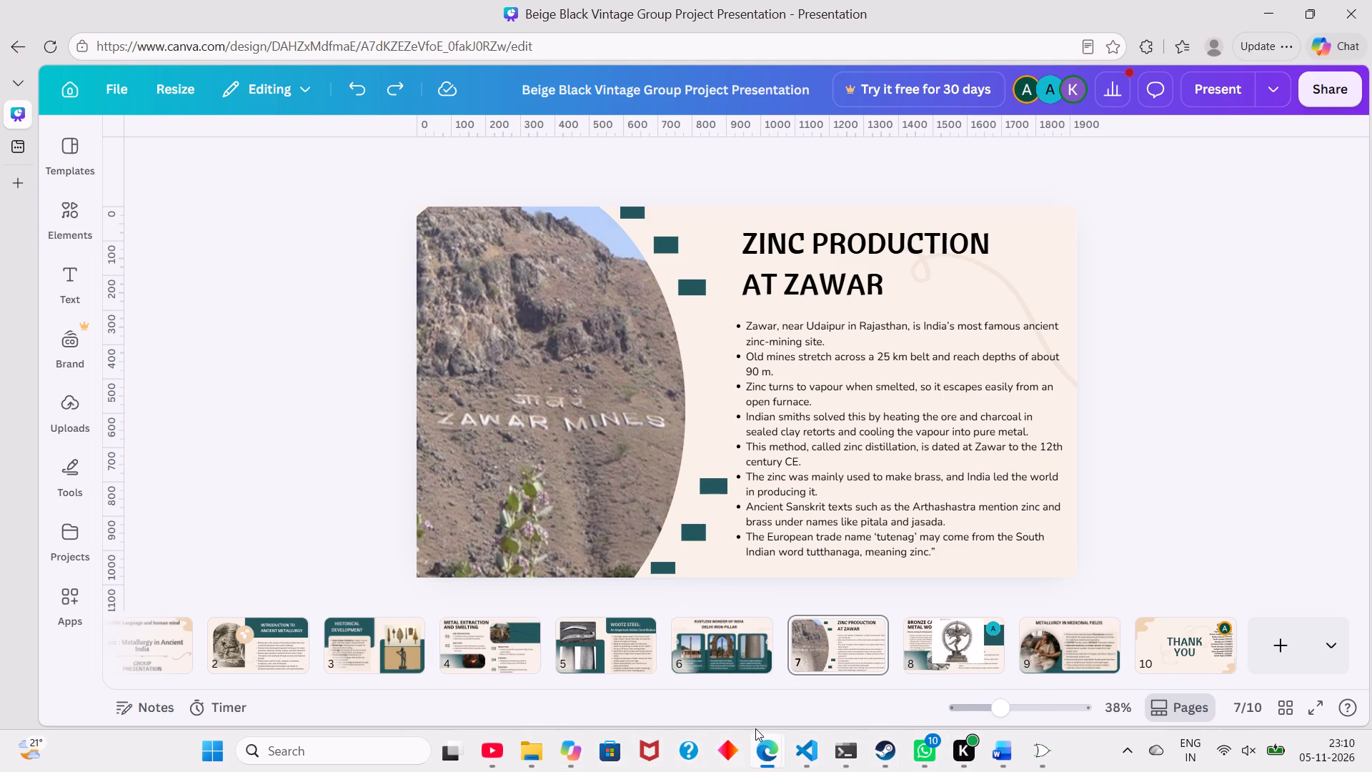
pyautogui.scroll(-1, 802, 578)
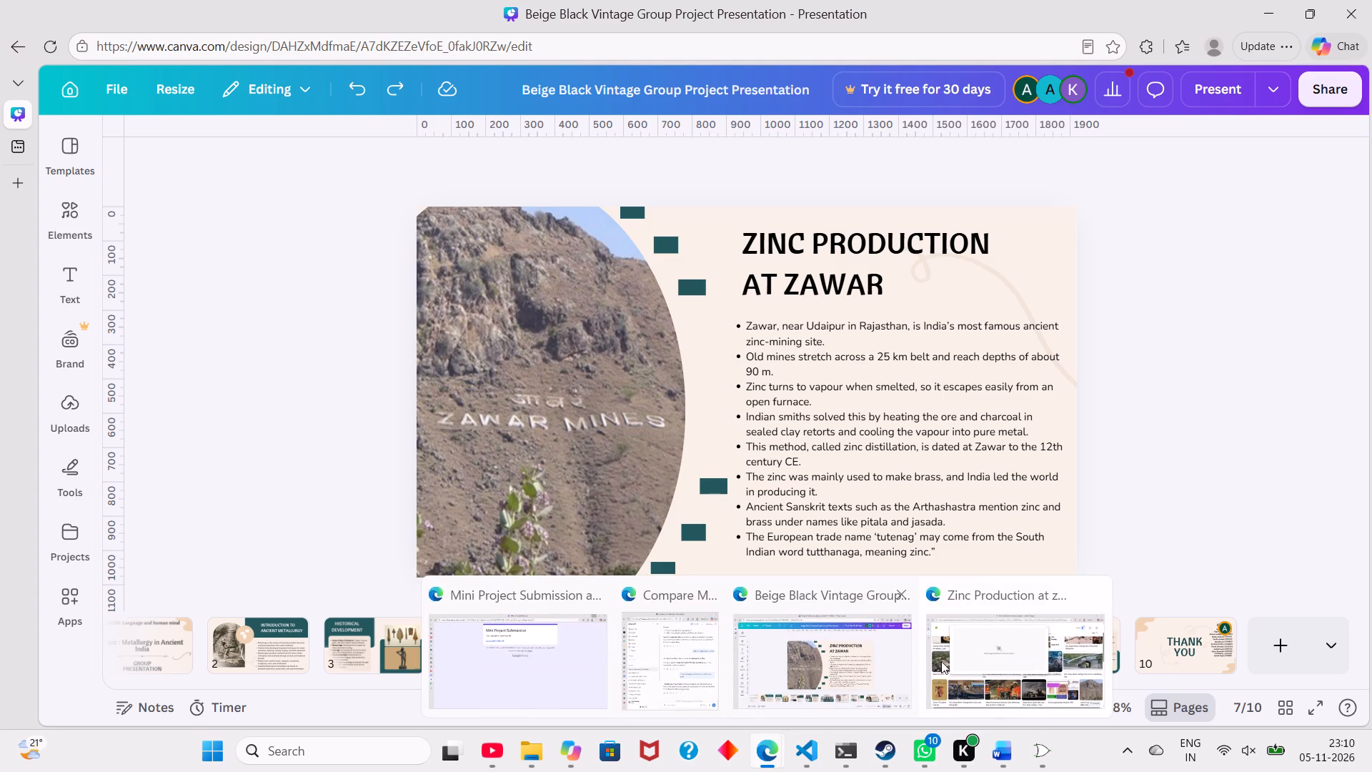
# Run a visual search on the underground mine tunnel picture from the Zawar results and open the HZL Rampura Agucha Mine match.
pyautogui.click(993, 643)
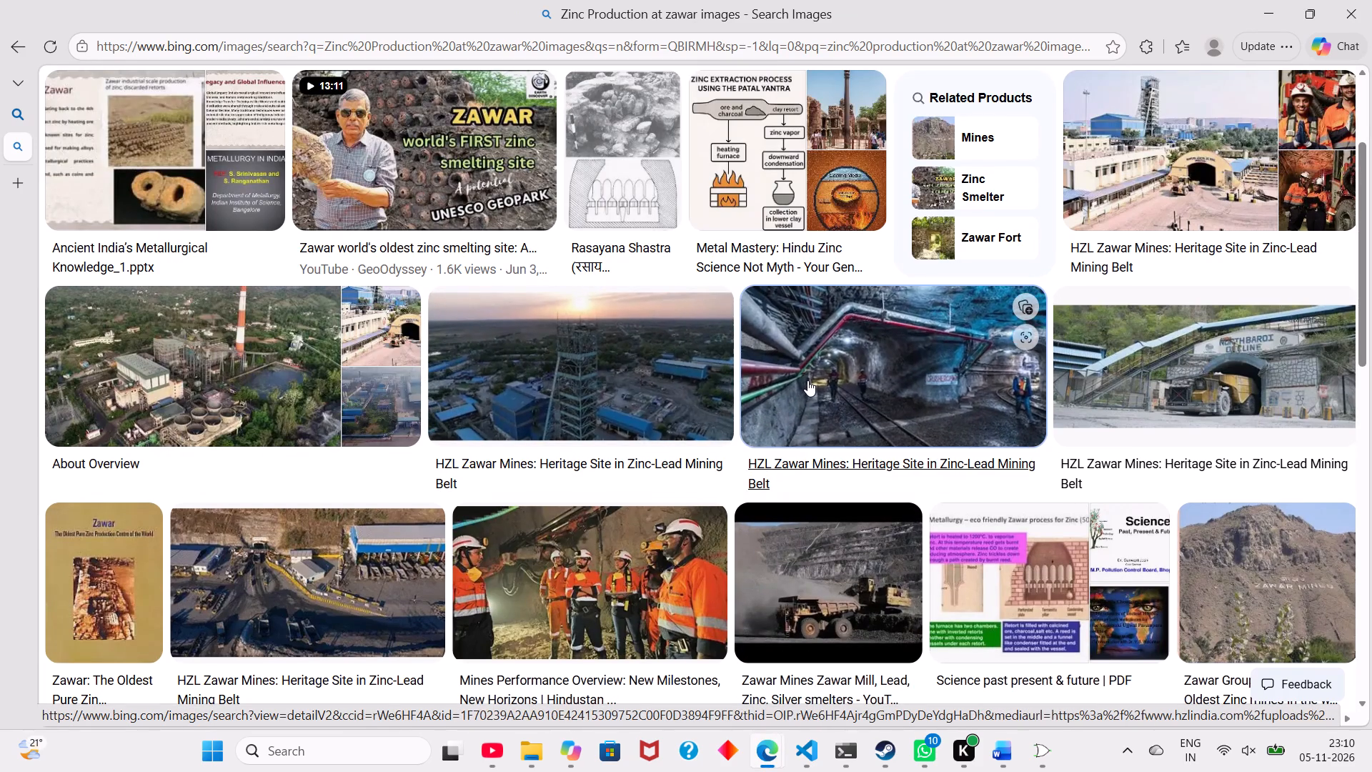
pyautogui.moveTo(810, 383); pyautogui.dragTo(802, 391)
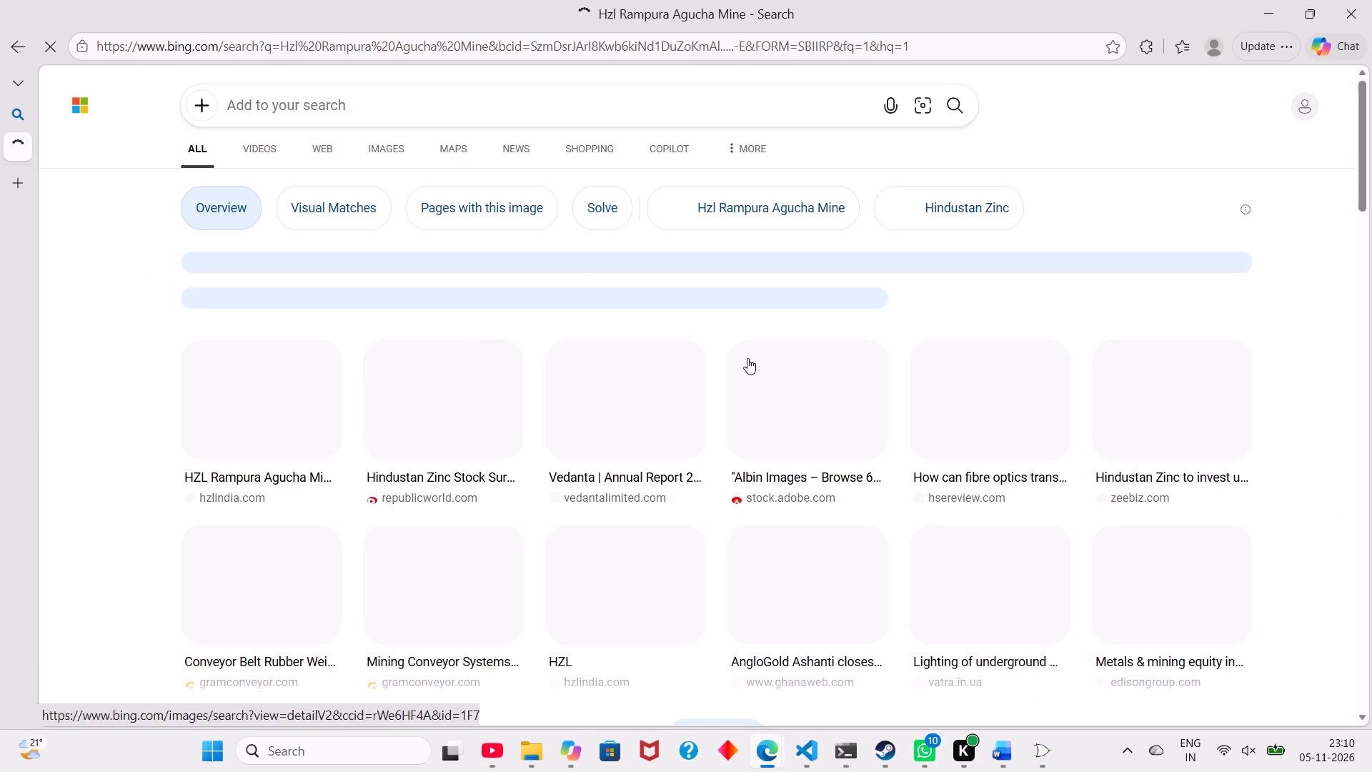
pyautogui.click(273, 404)
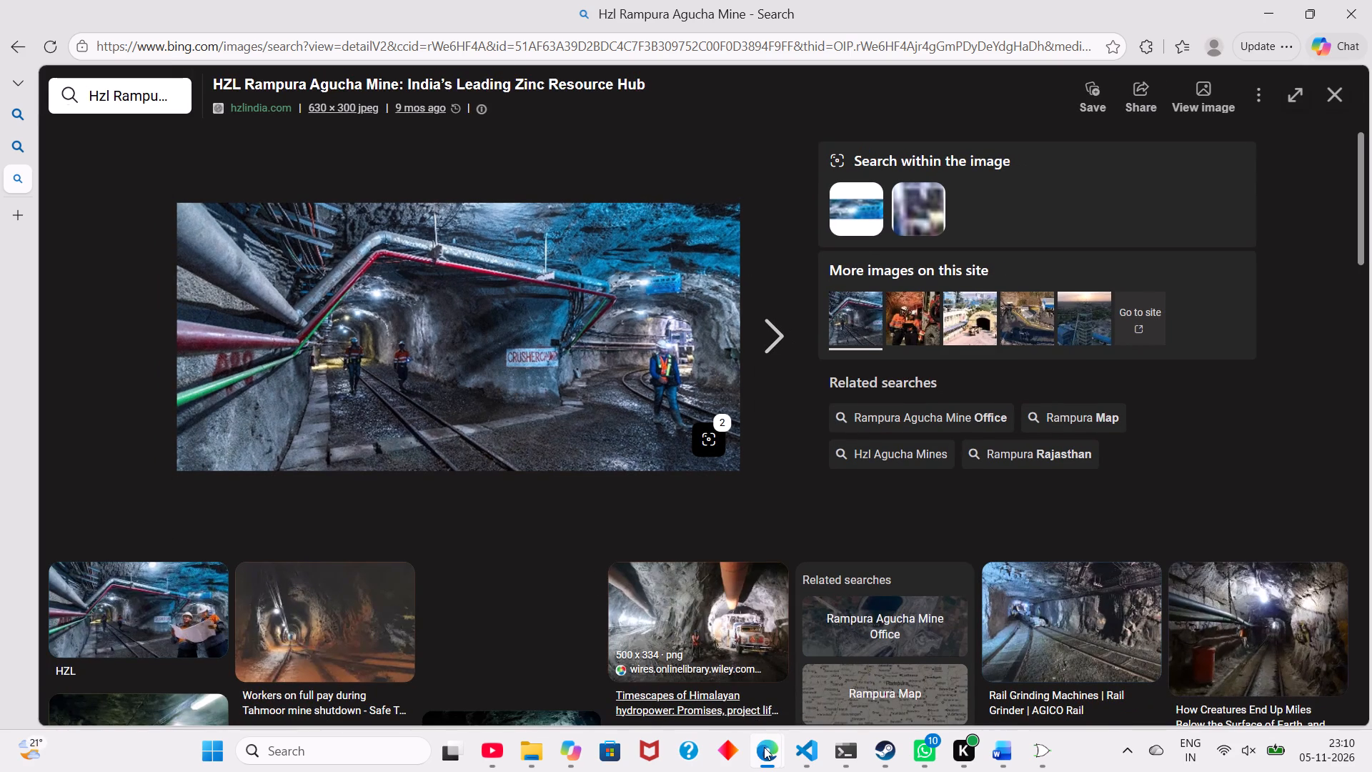
# Bring the HZL Rampura Agucha Mine tunnel picture from the image viewer into slide 7 of the Canva presentation.
pyautogui.click(807, 660)
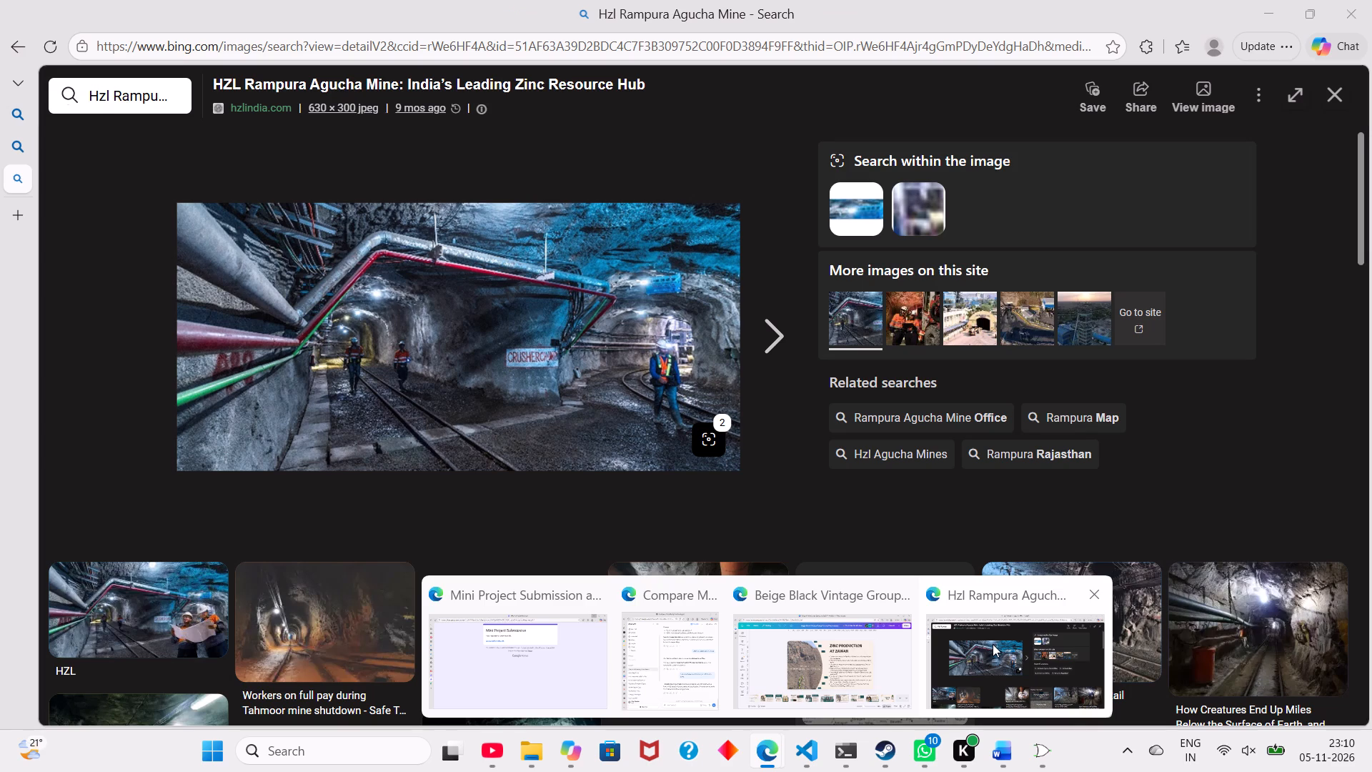
pyautogui.click(993, 644)
pyautogui.moveTo(568, 294); pyautogui.dragTo(752, 654)
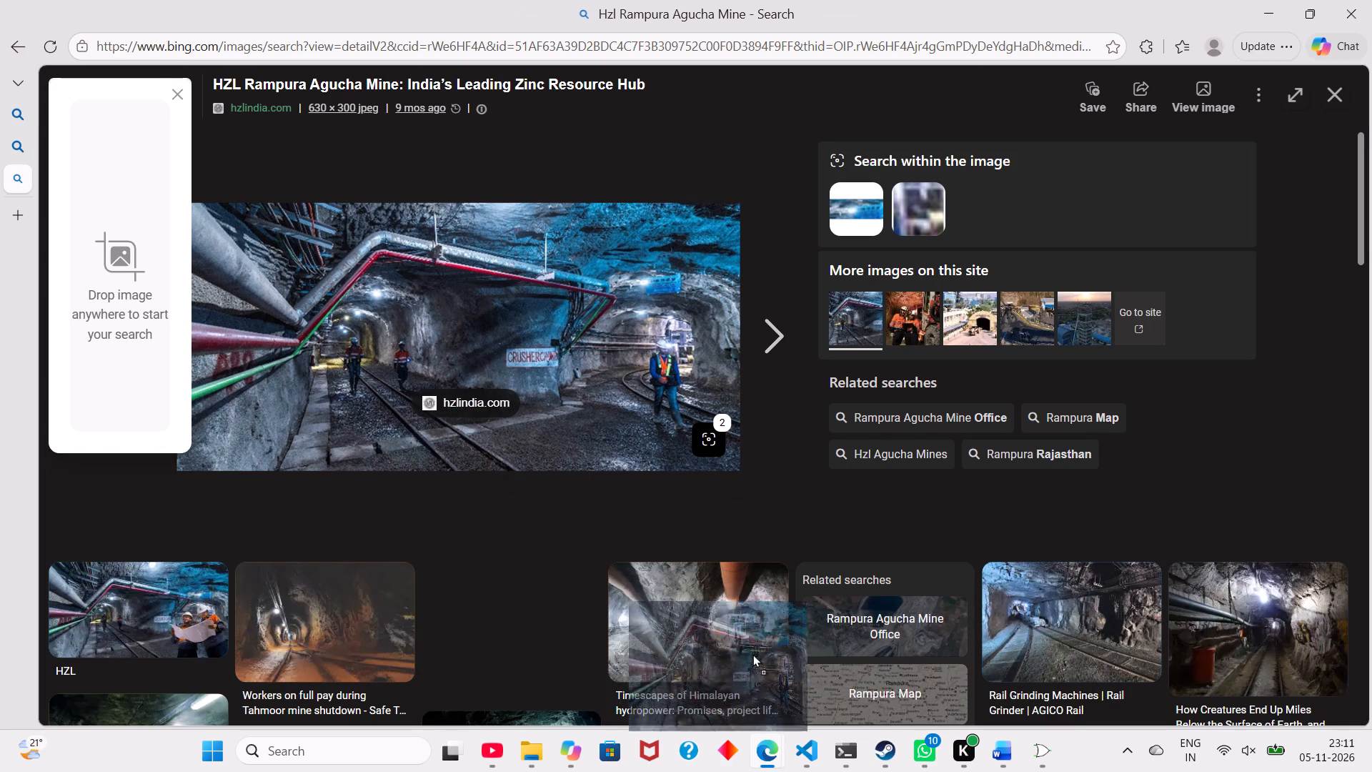
pyautogui.moveTo(752, 654); pyautogui.dragTo(803, 698)
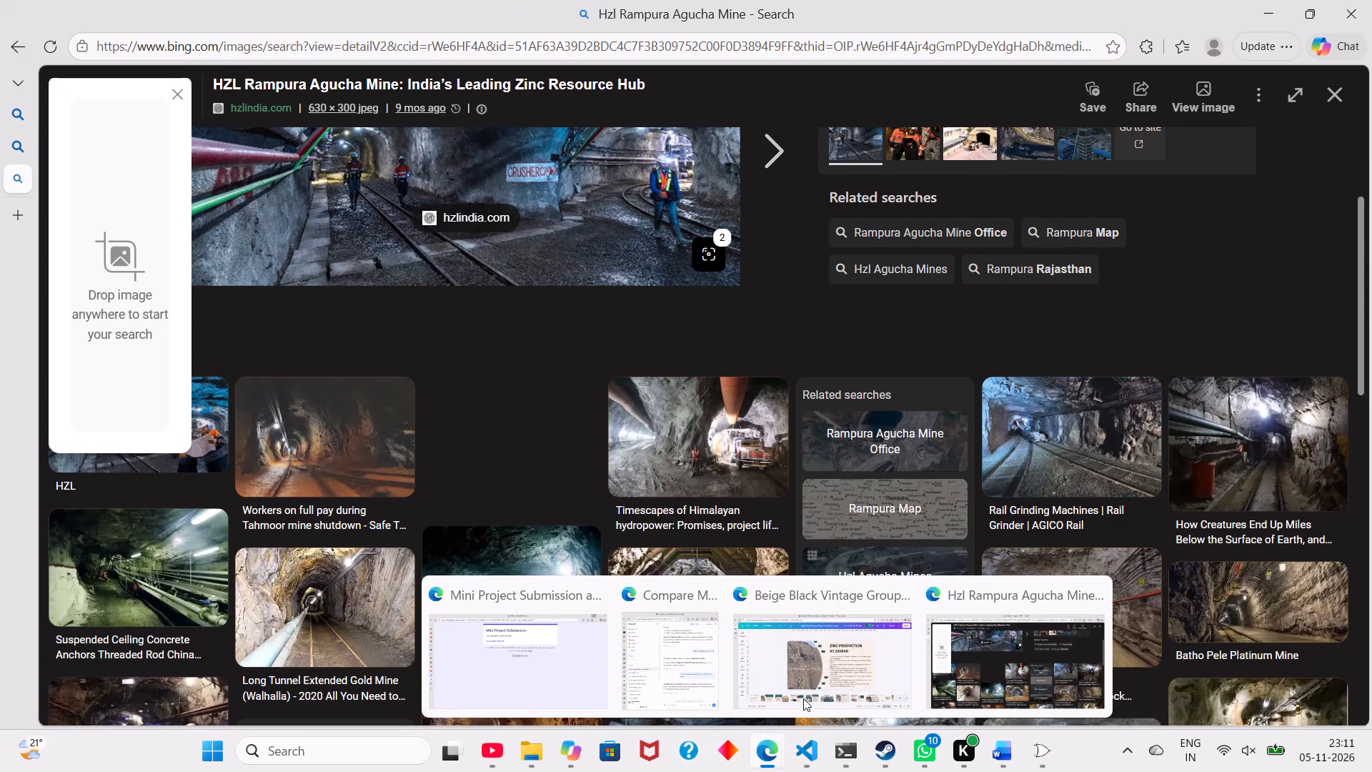
pyautogui.moveTo(803, 698); pyautogui.dragTo(827, 386)
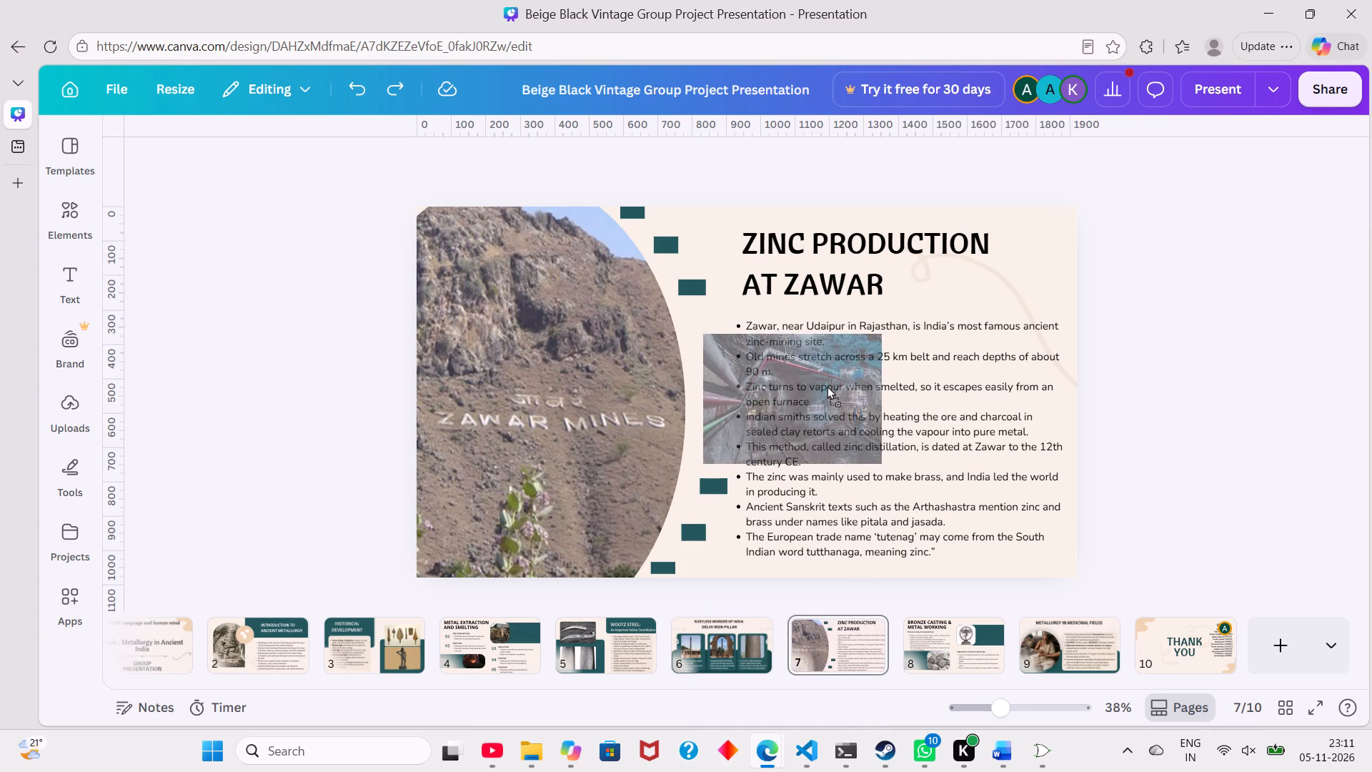
pyautogui.moveTo(827, 386); pyautogui.dragTo(828, 385)
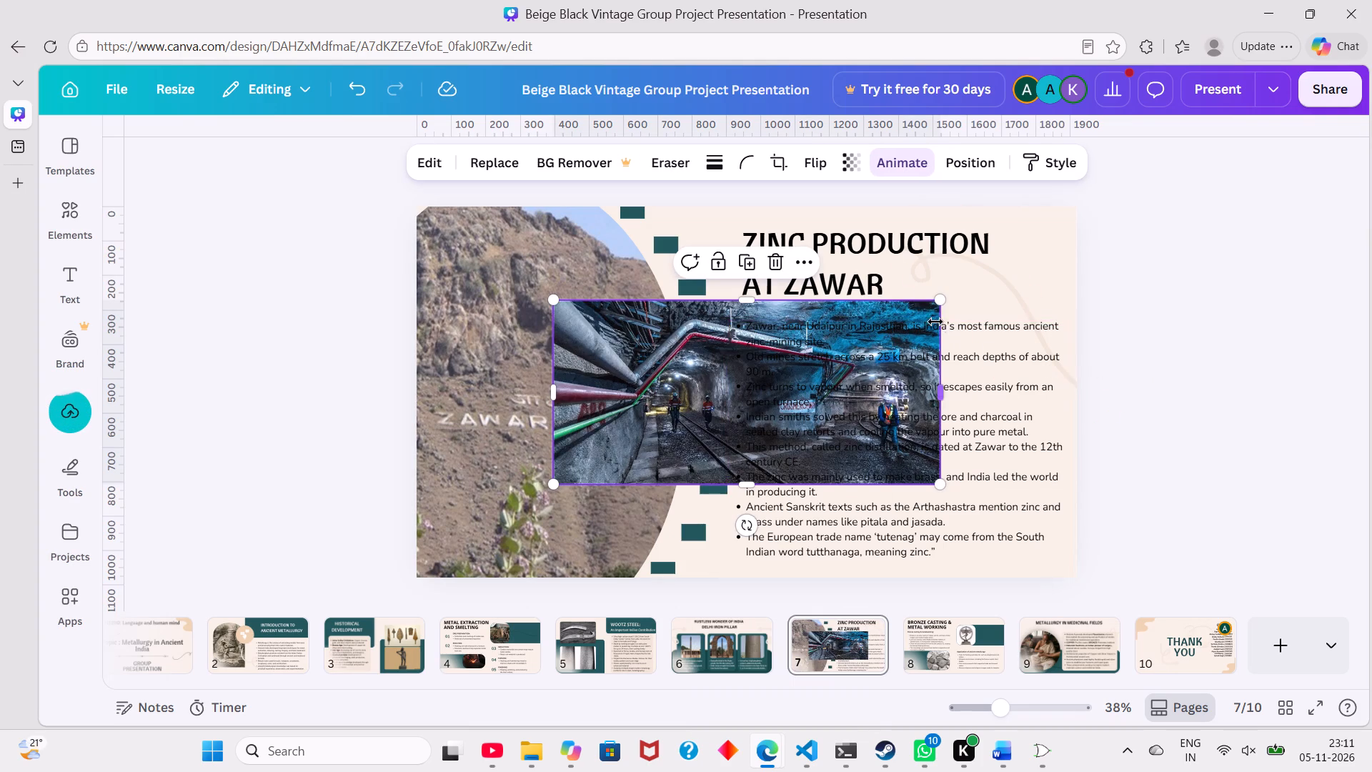
# Reposition the tunnel picture on slide 7 over the bullet text, slightly overlapping the curved frame's edge, and keep it selected.
pyautogui.moveTo(917, 308); pyautogui.dragTo(960, 309)
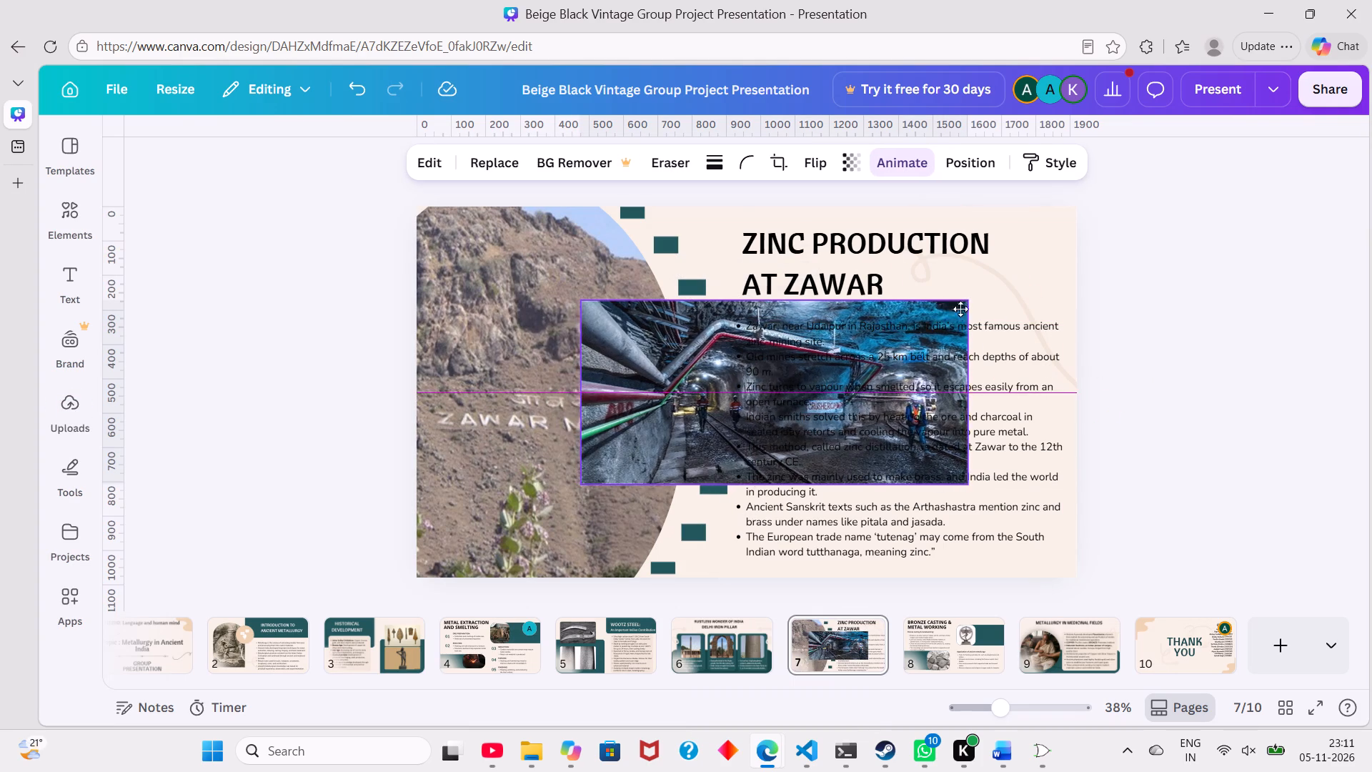
pyautogui.moveTo(960, 309); pyautogui.dragTo(1060, 282)
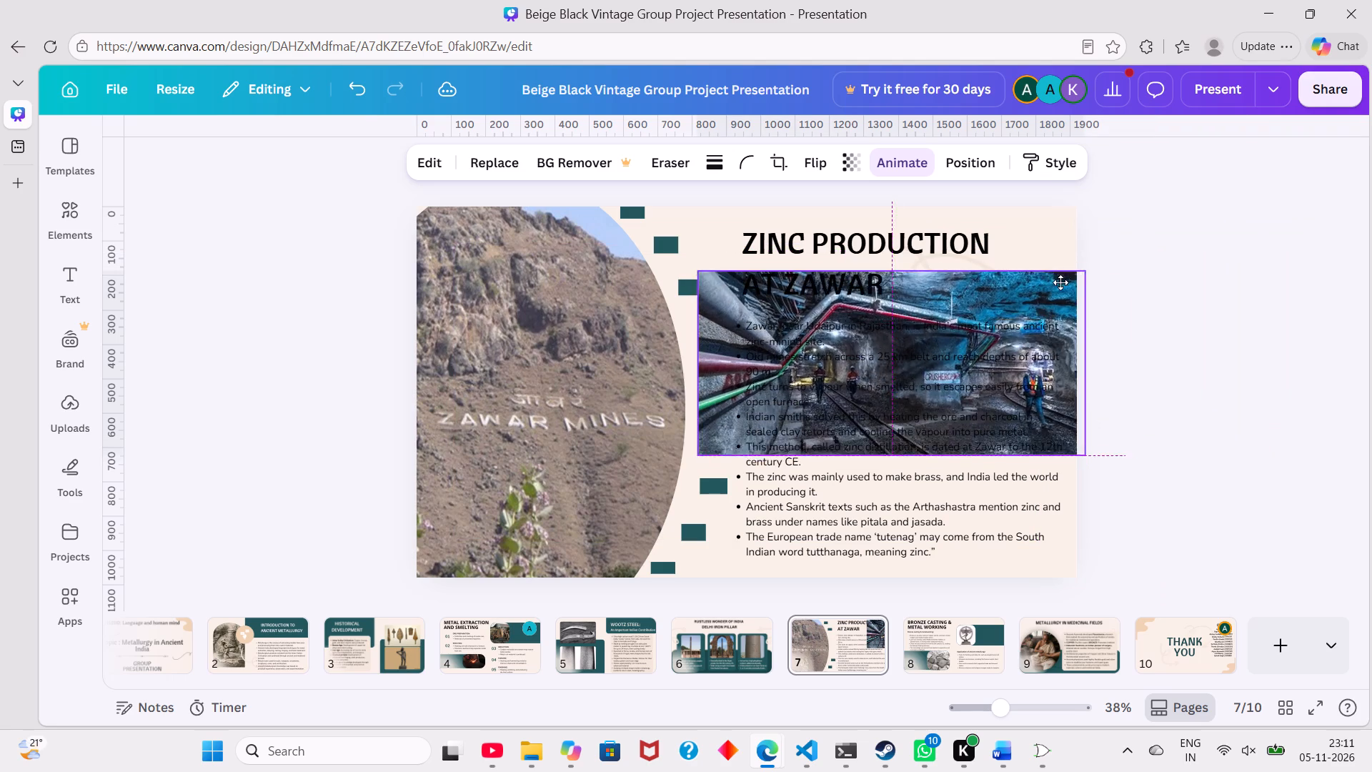
pyautogui.moveTo(1060, 282); pyautogui.dragTo(992, 320)
pyautogui.click(690, 420)
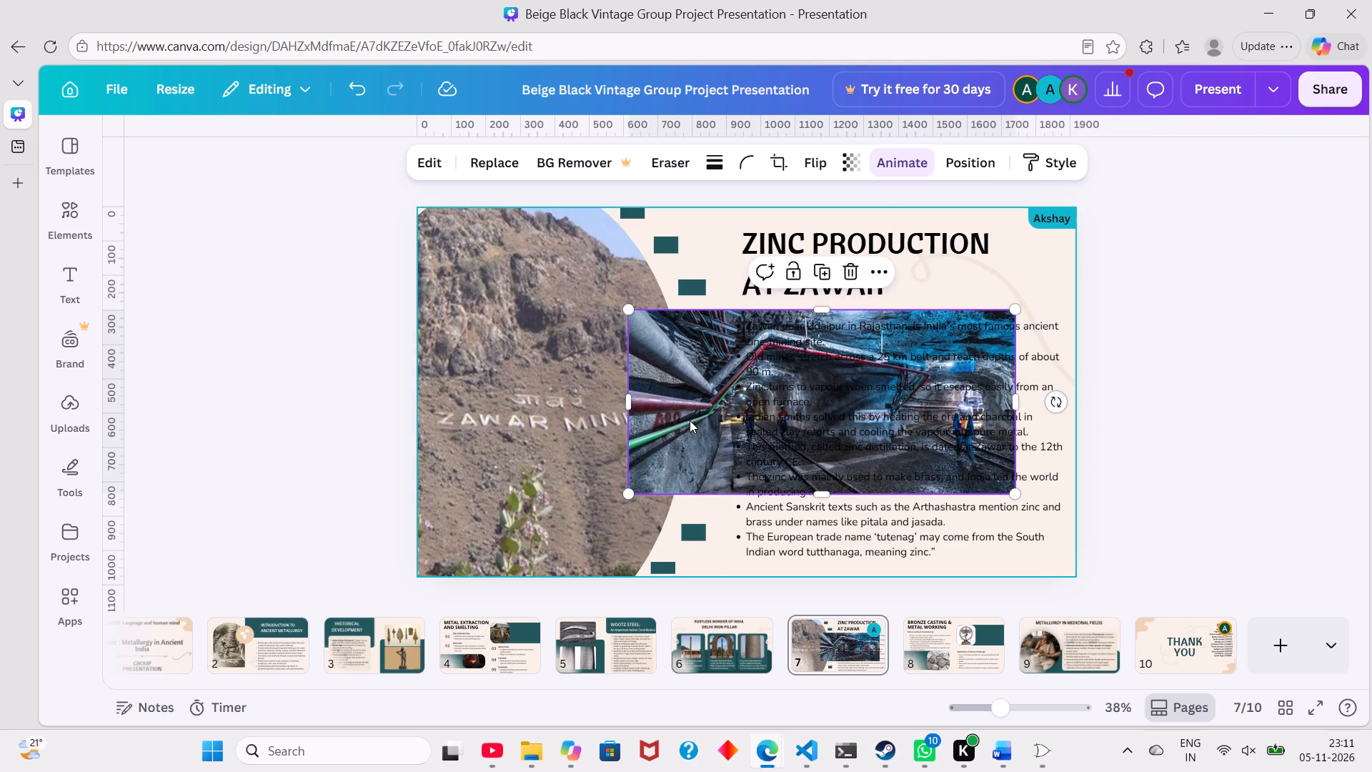
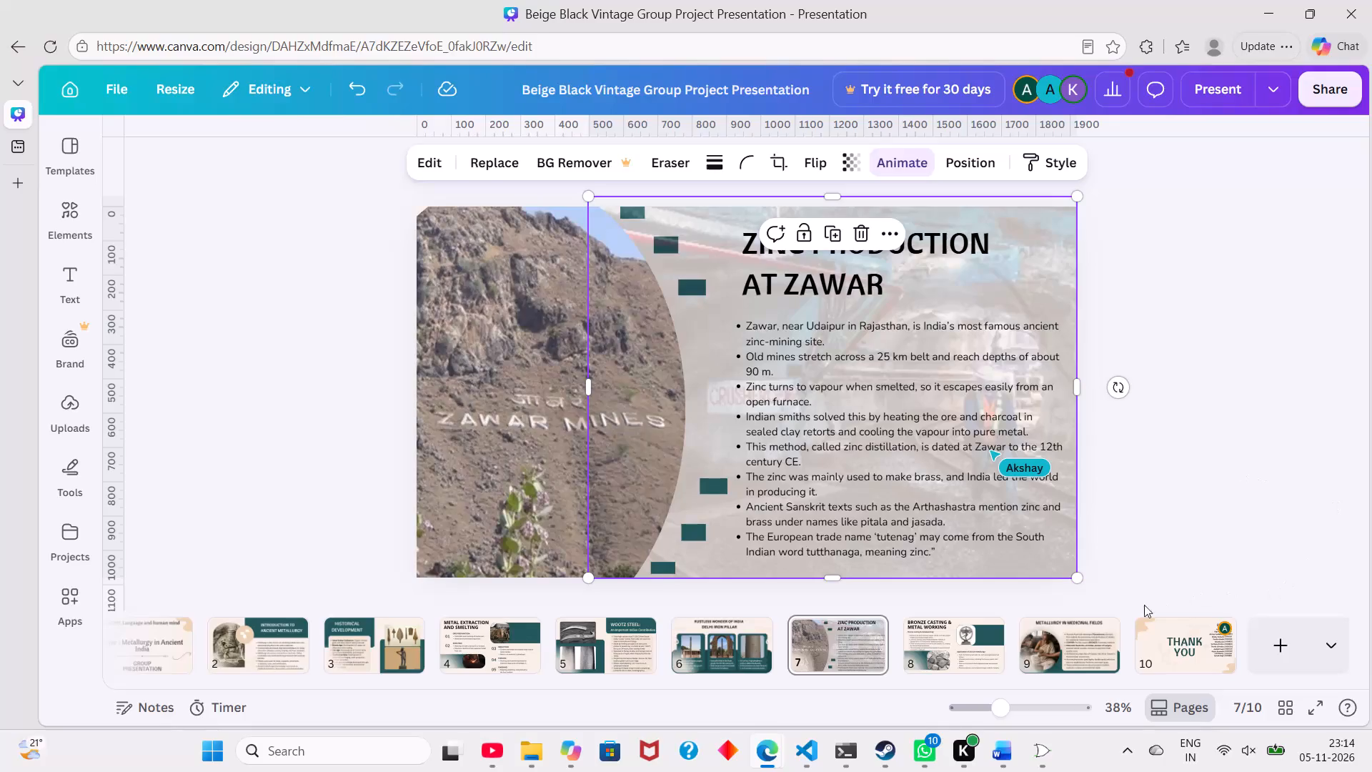
# Look over the "Metallurgy in Medicinal Fields" slide and the closing "Thank You" slide.
pyautogui.click(1090, 645)
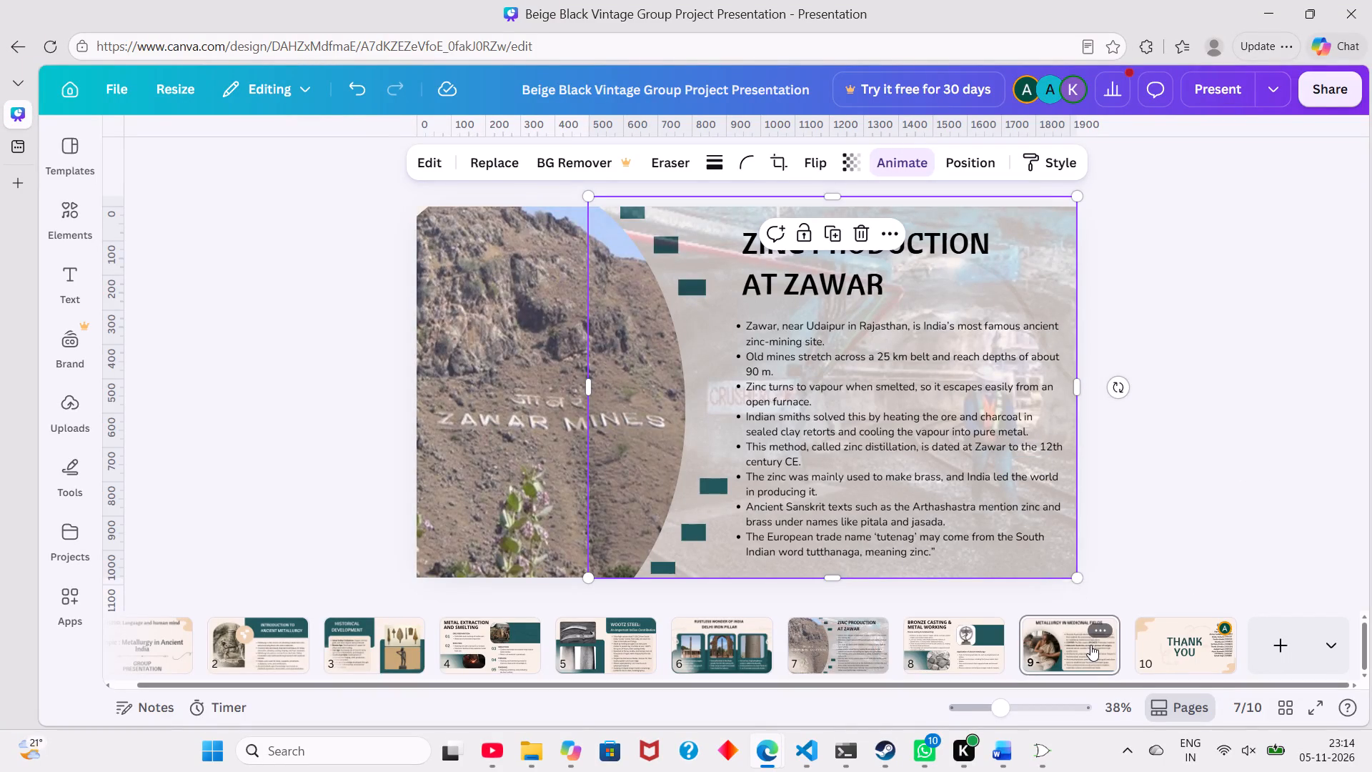
pyautogui.click(1189, 648)
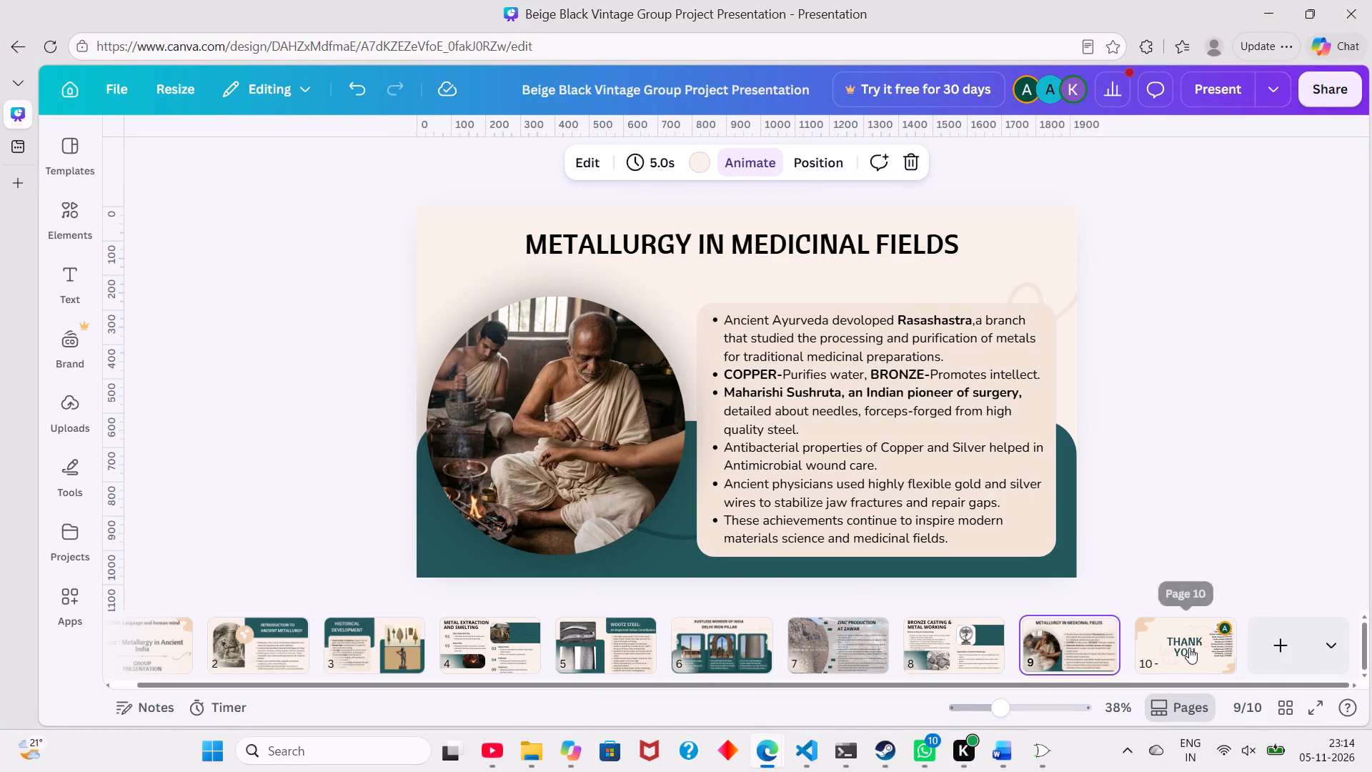
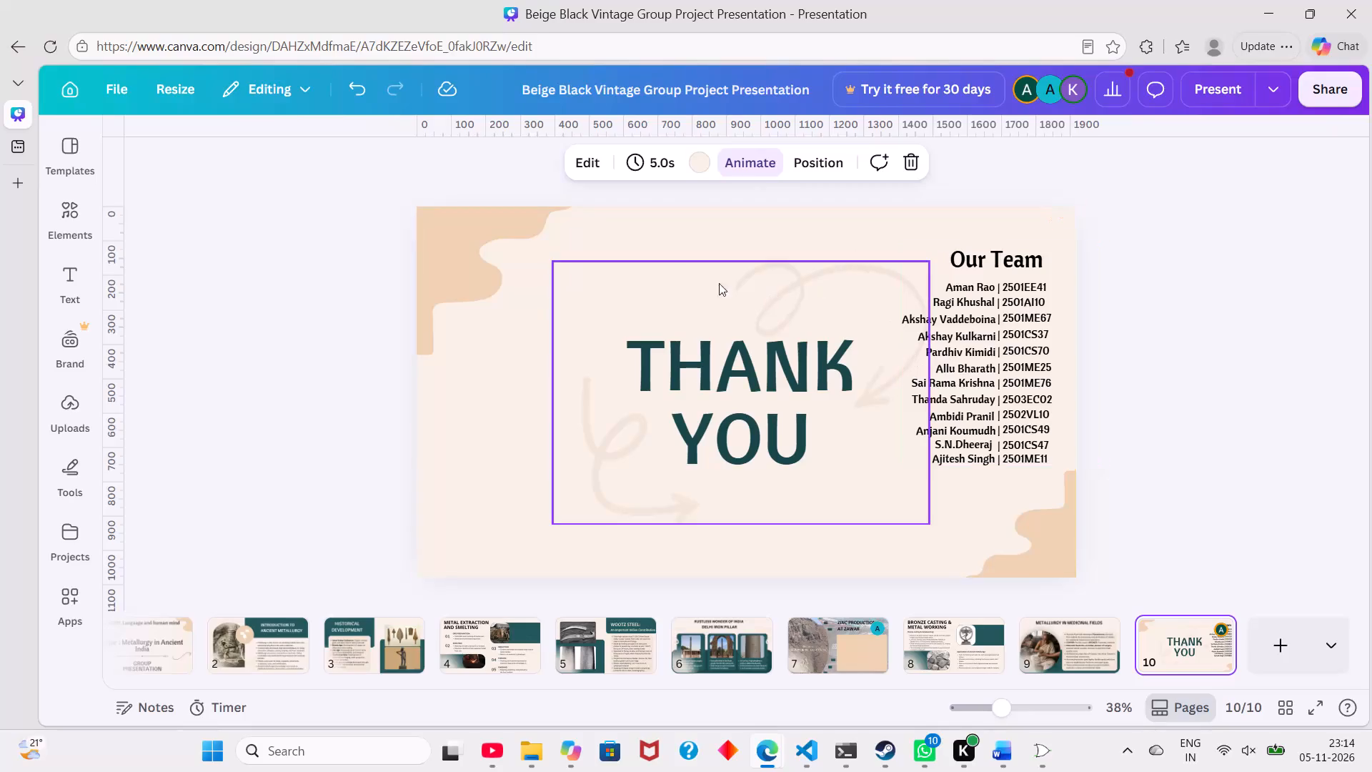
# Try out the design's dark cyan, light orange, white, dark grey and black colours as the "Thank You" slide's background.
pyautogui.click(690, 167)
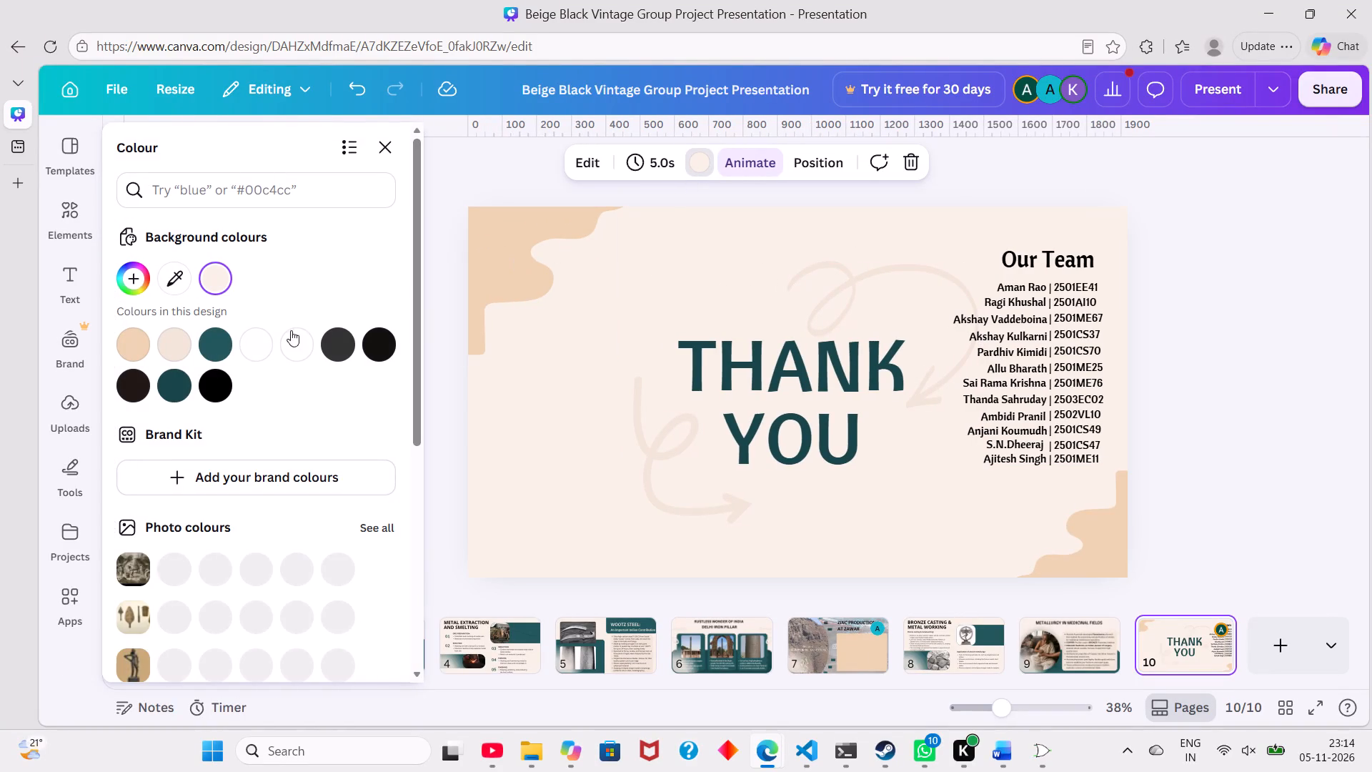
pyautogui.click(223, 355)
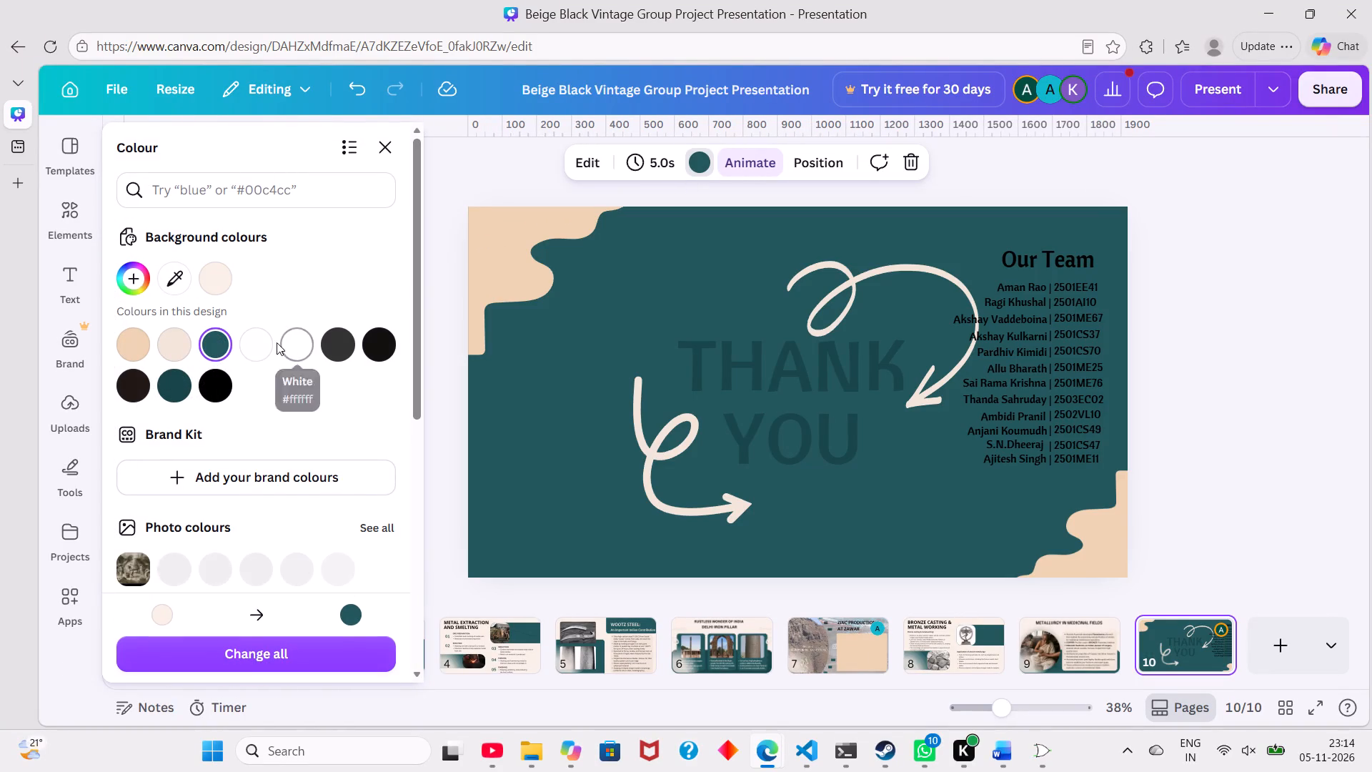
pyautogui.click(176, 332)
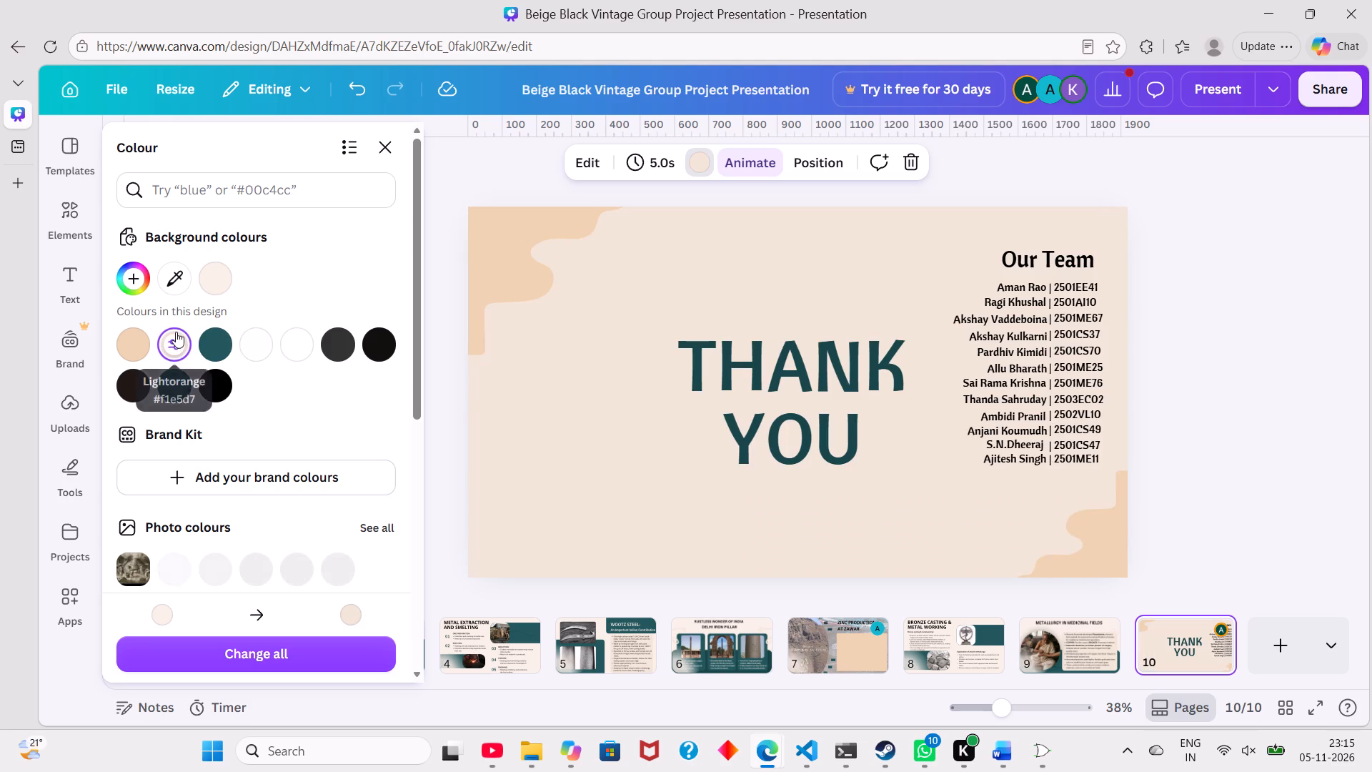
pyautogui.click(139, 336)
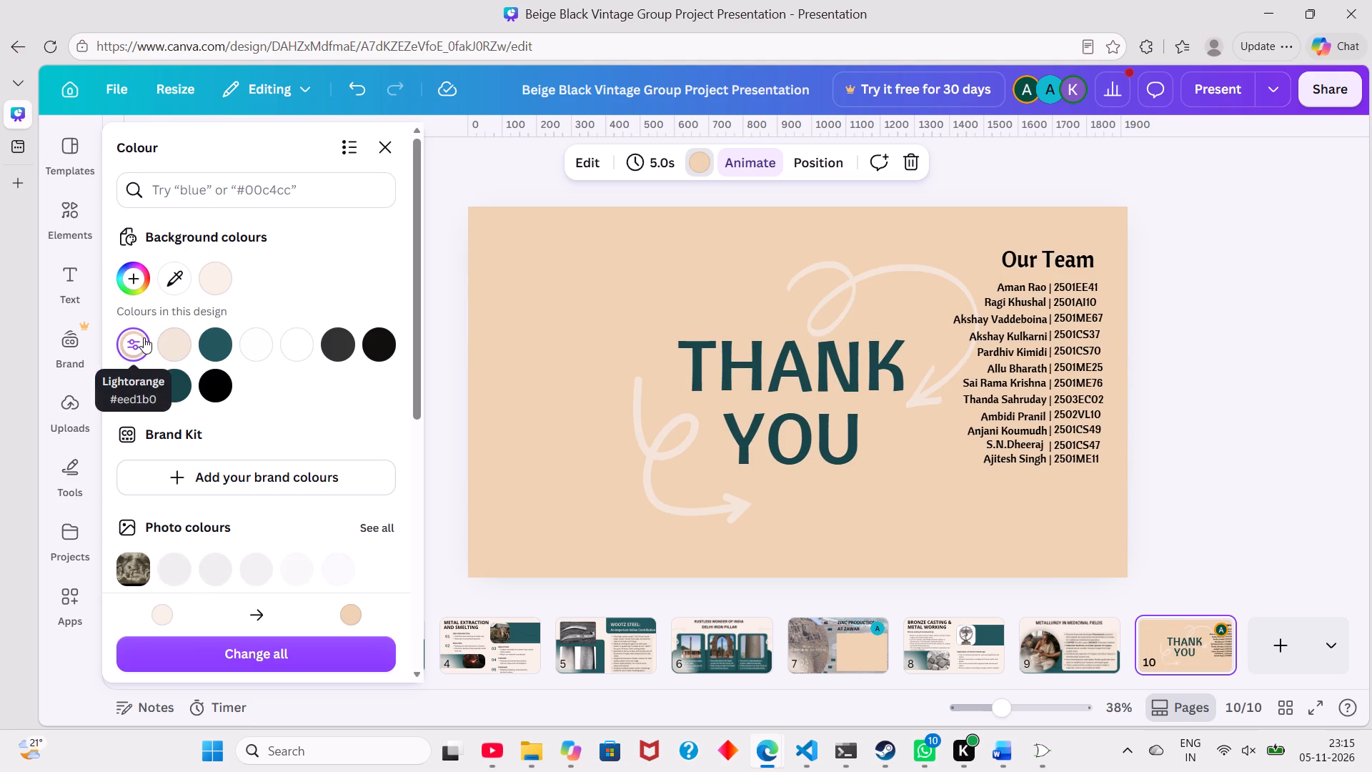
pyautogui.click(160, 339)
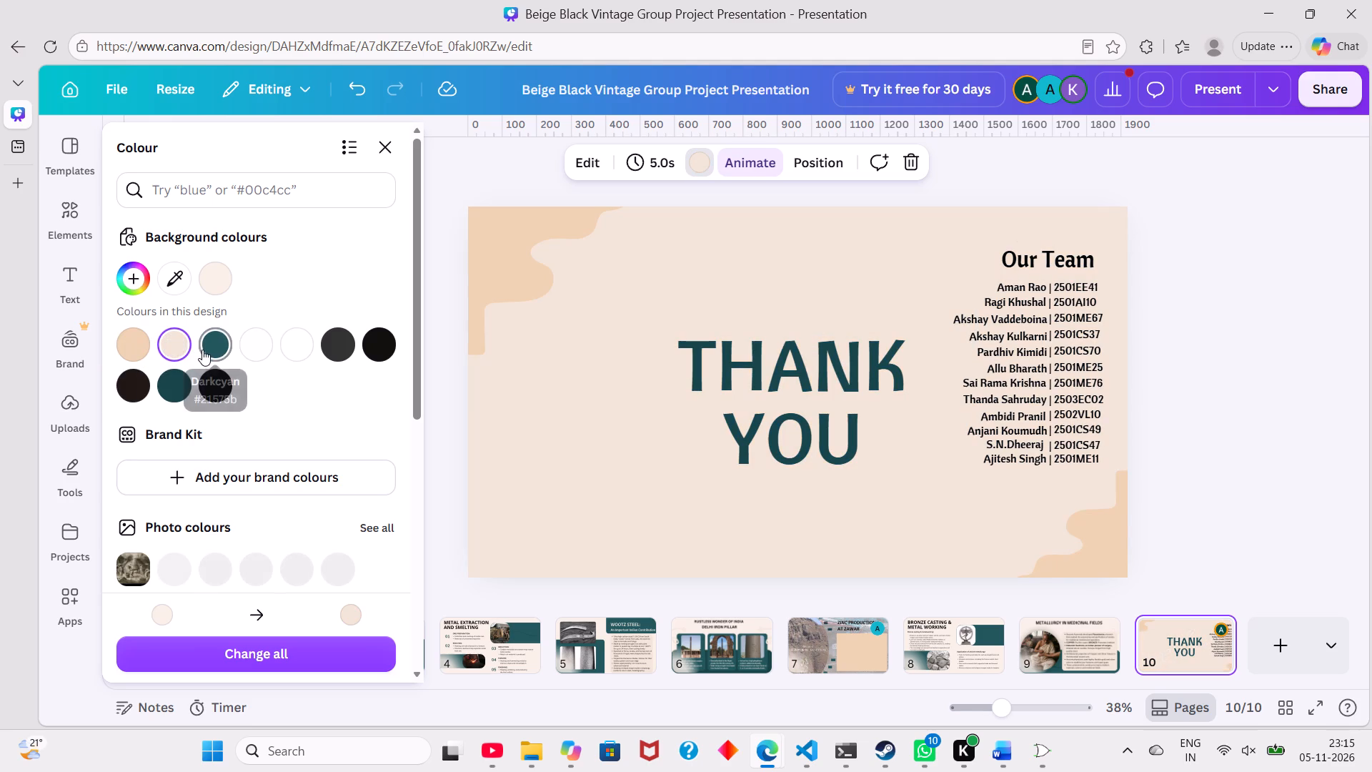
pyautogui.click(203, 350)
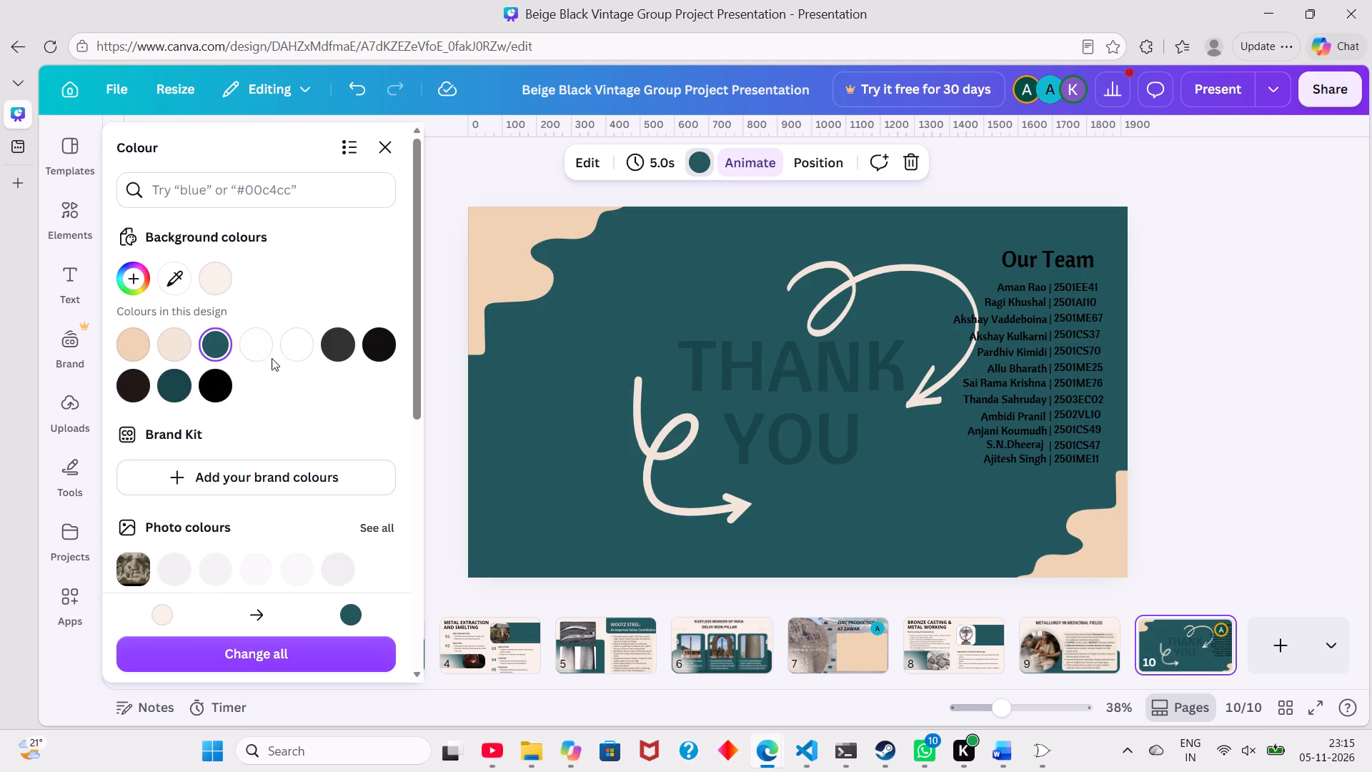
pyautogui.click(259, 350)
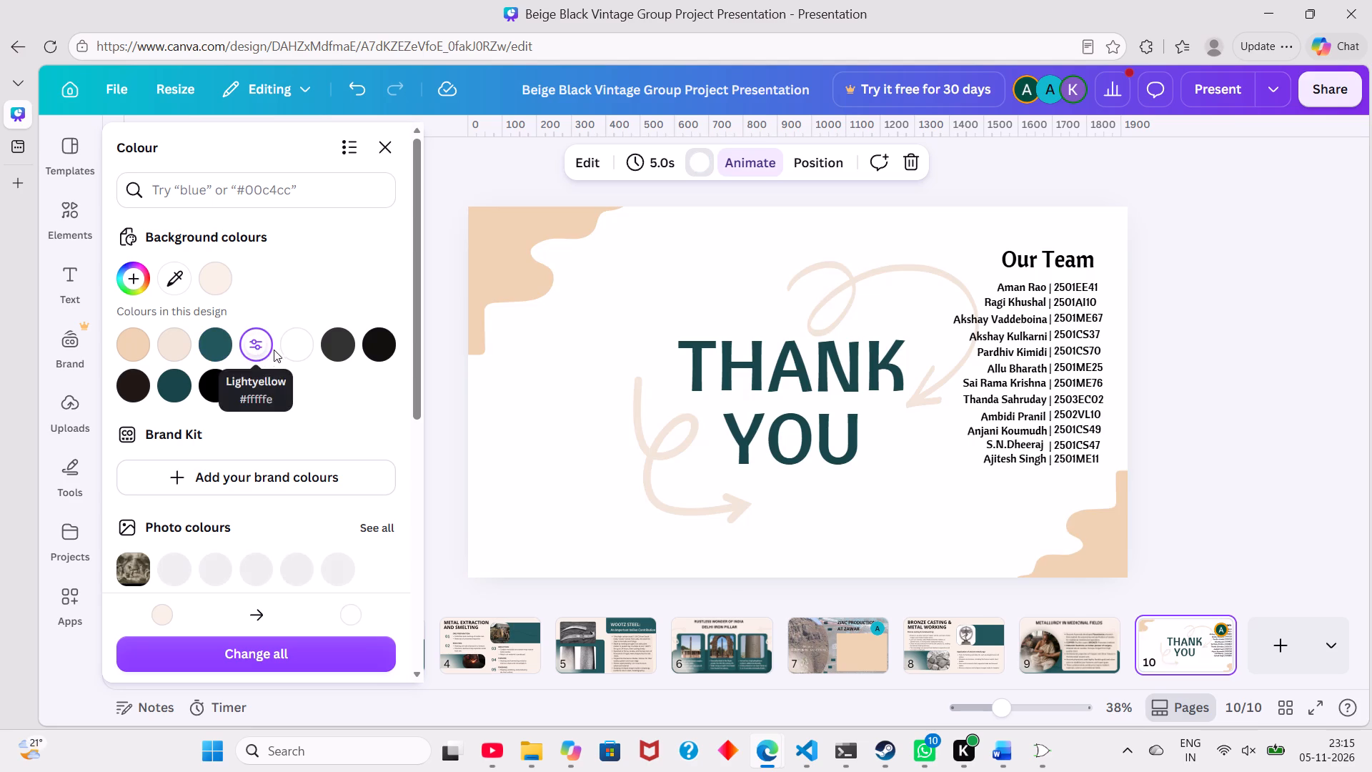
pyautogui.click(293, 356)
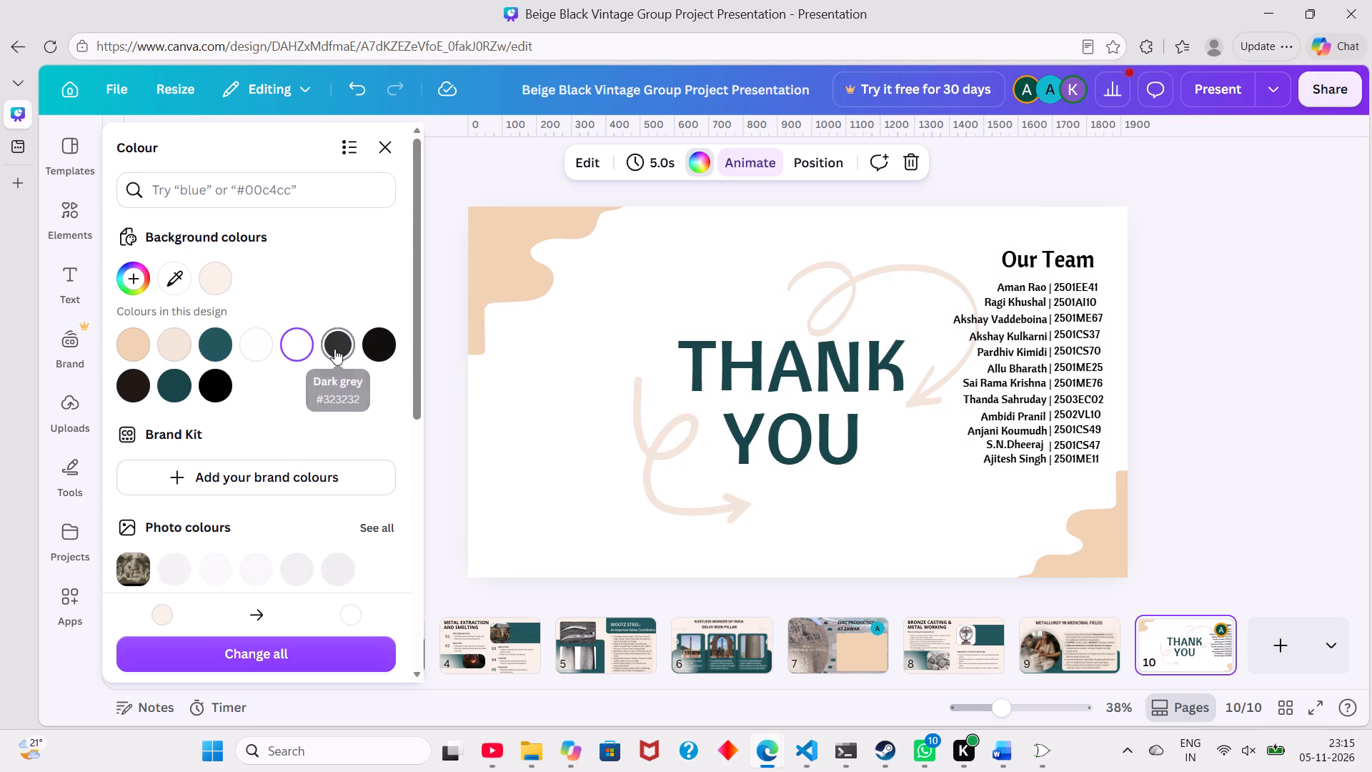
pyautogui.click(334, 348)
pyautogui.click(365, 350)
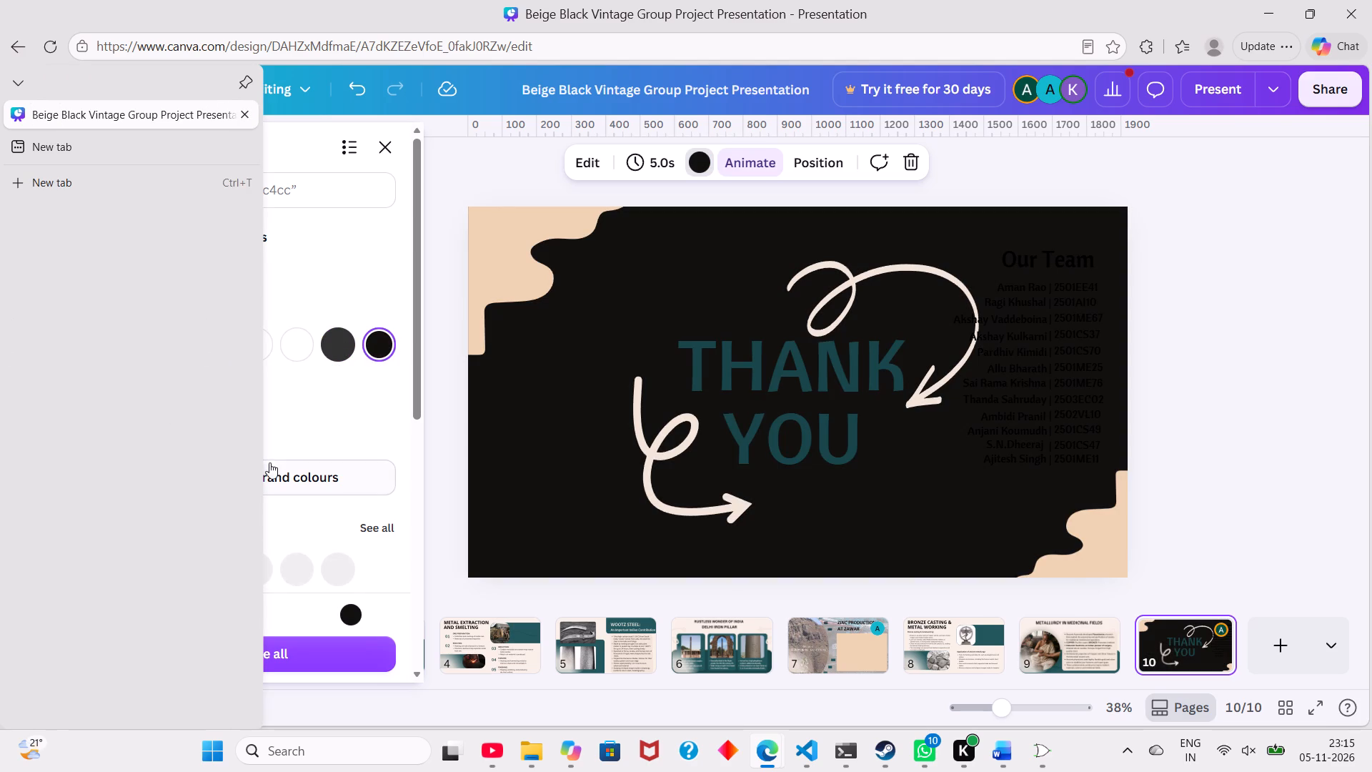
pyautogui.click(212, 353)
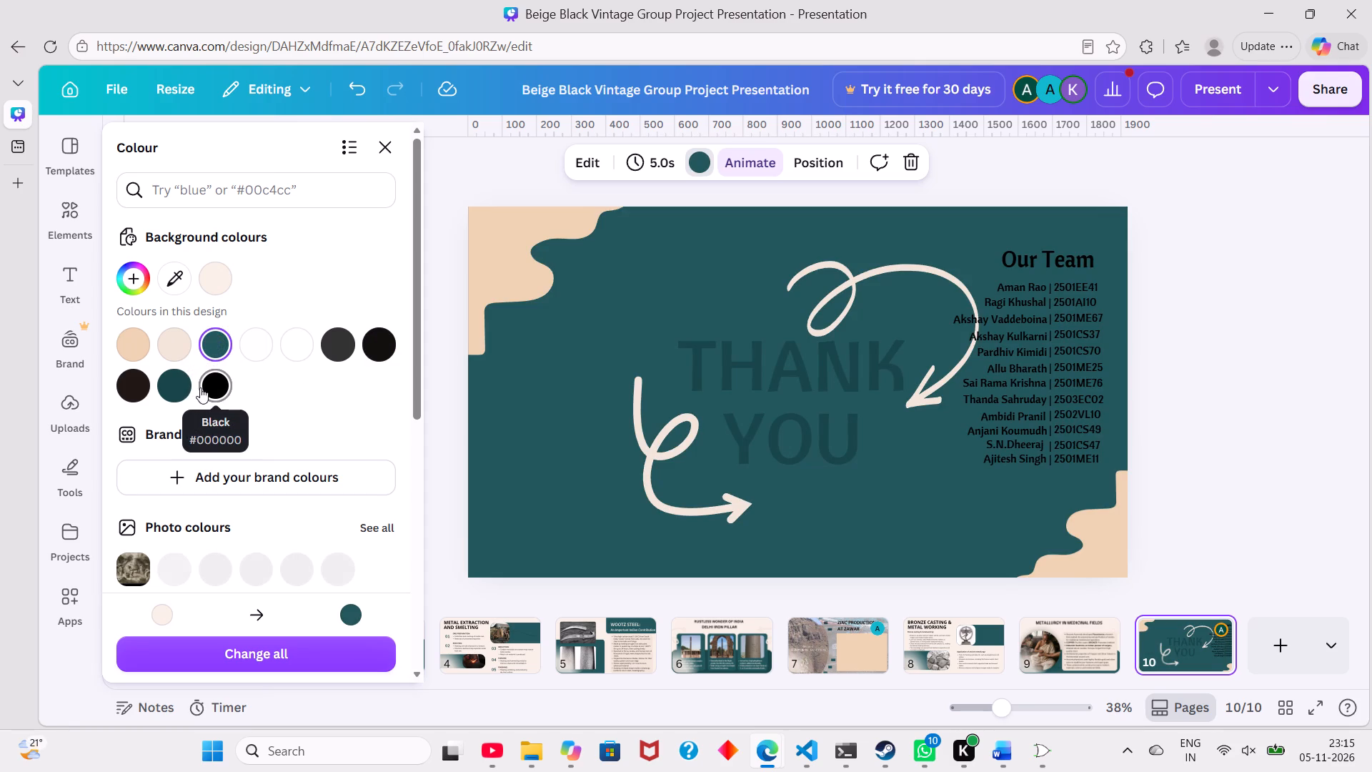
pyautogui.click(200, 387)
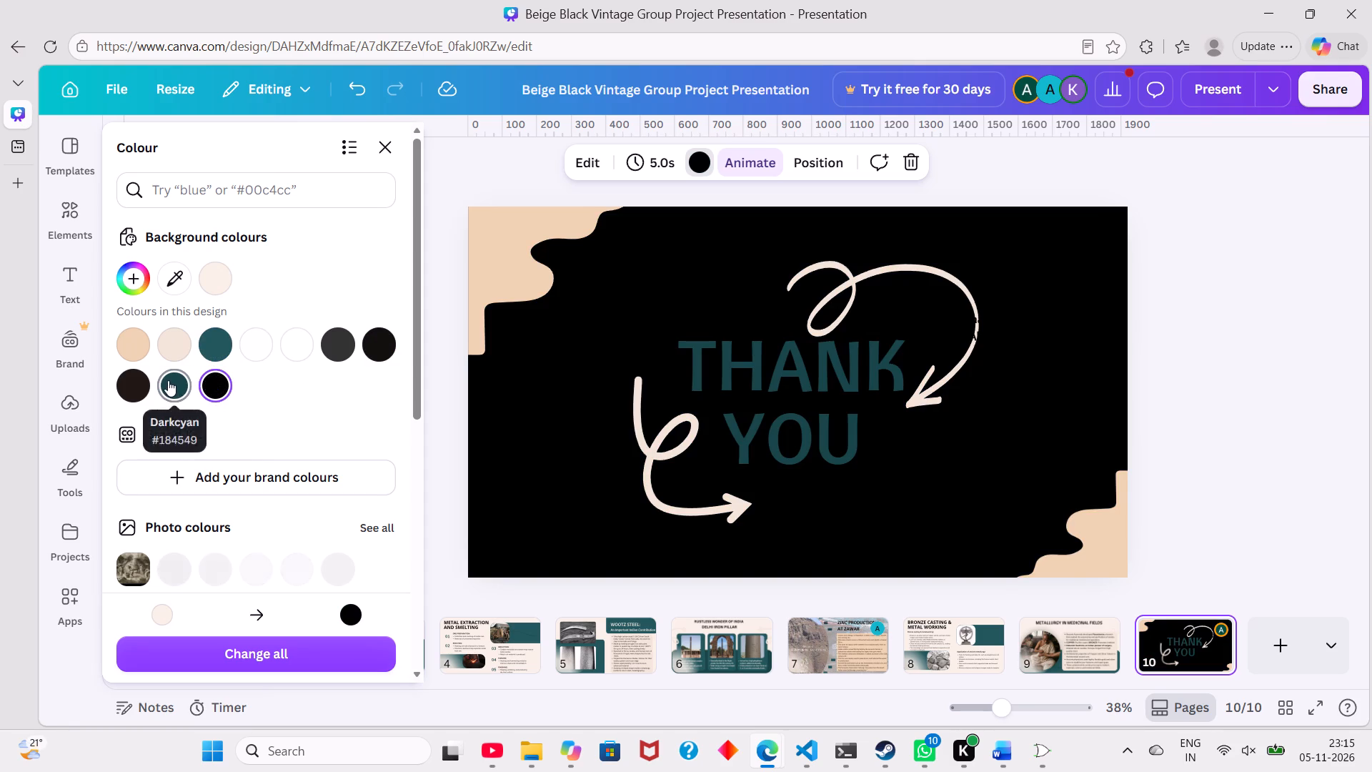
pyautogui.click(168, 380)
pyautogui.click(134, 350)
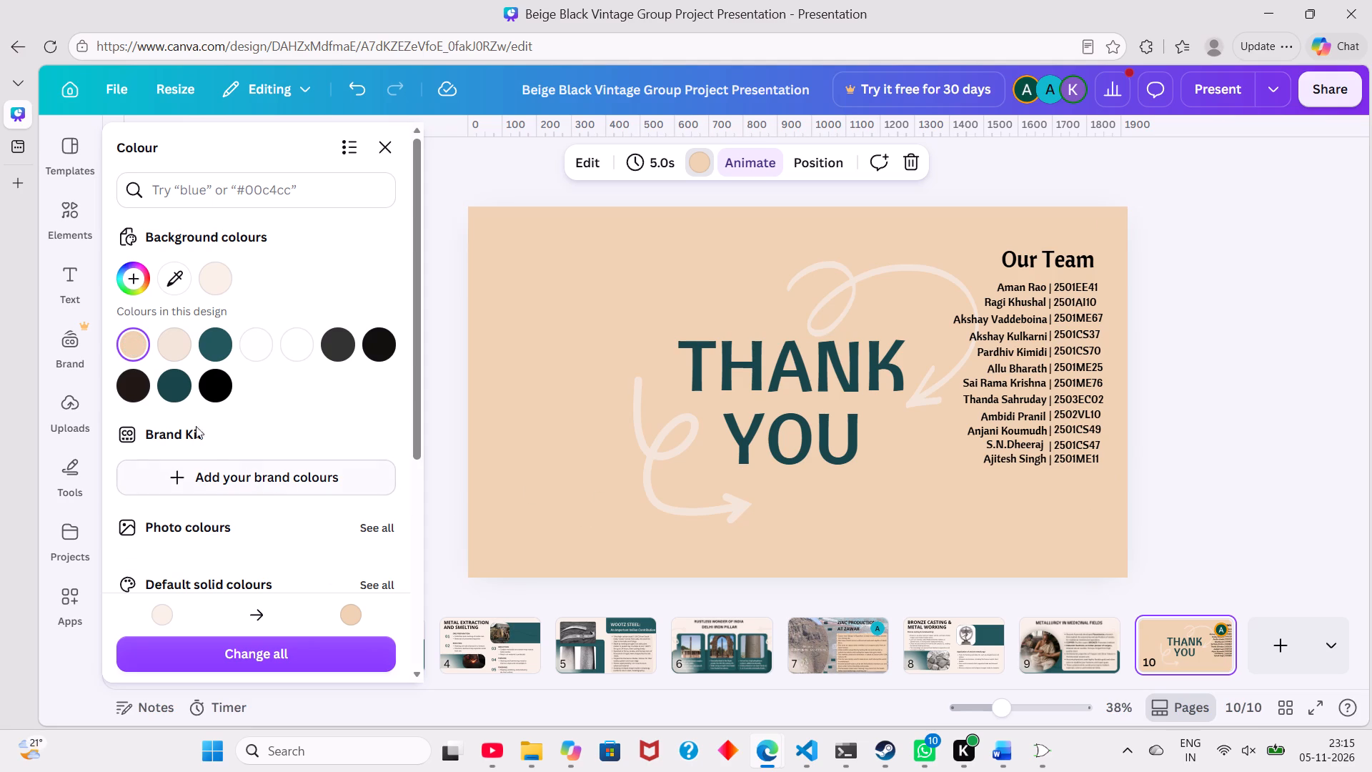
# Set the "Thank You" slide's background to light orange #f1e5d7 after comparing it with light orange #eed1b0.
pyautogui.click(172, 345)
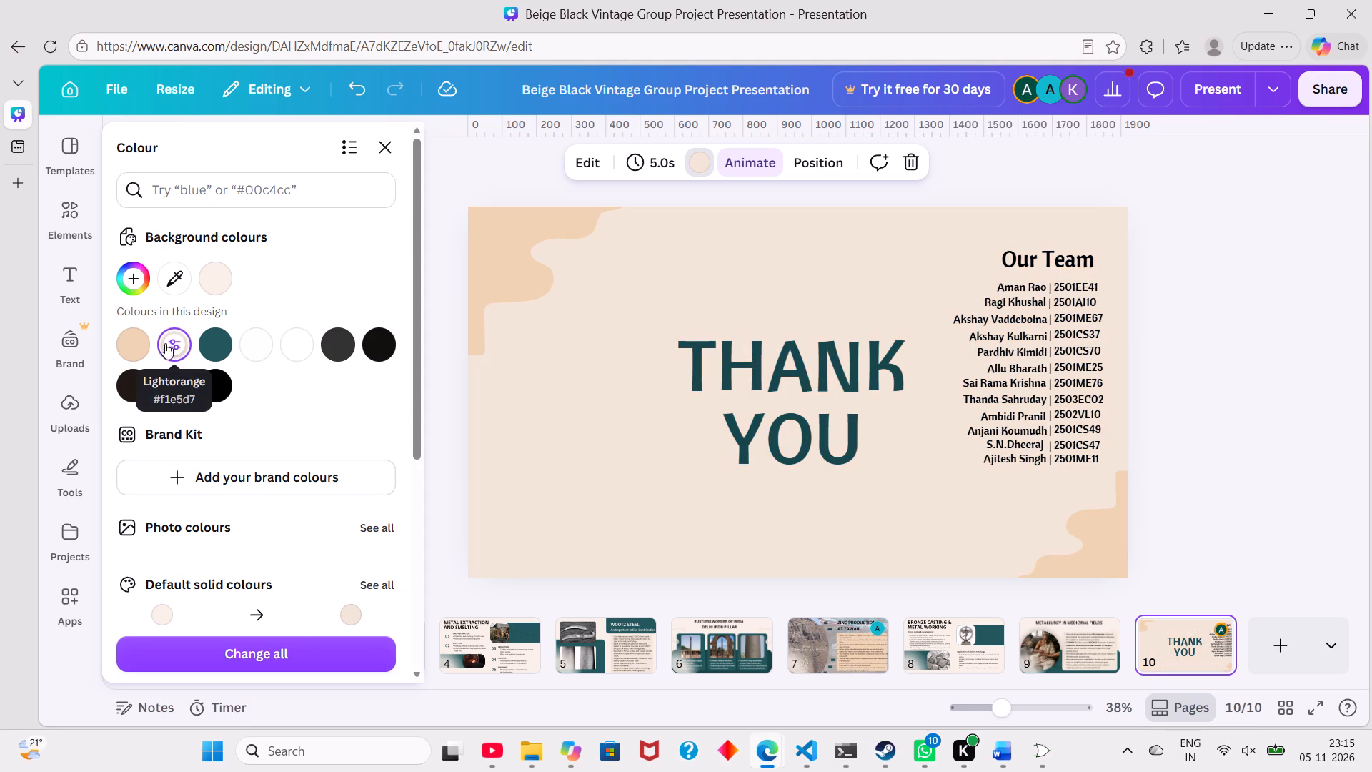
pyautogui.click(139, 341)
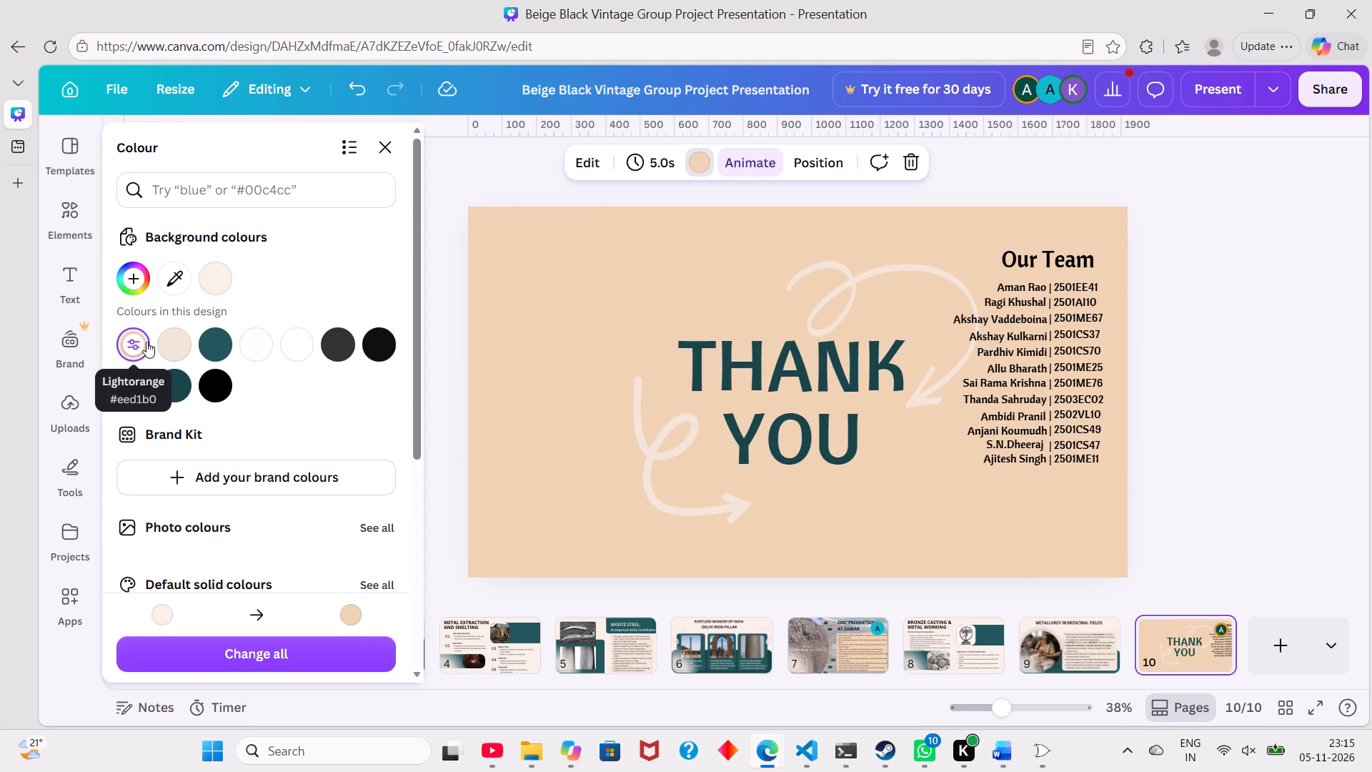
pyautogui.click(161, 345)
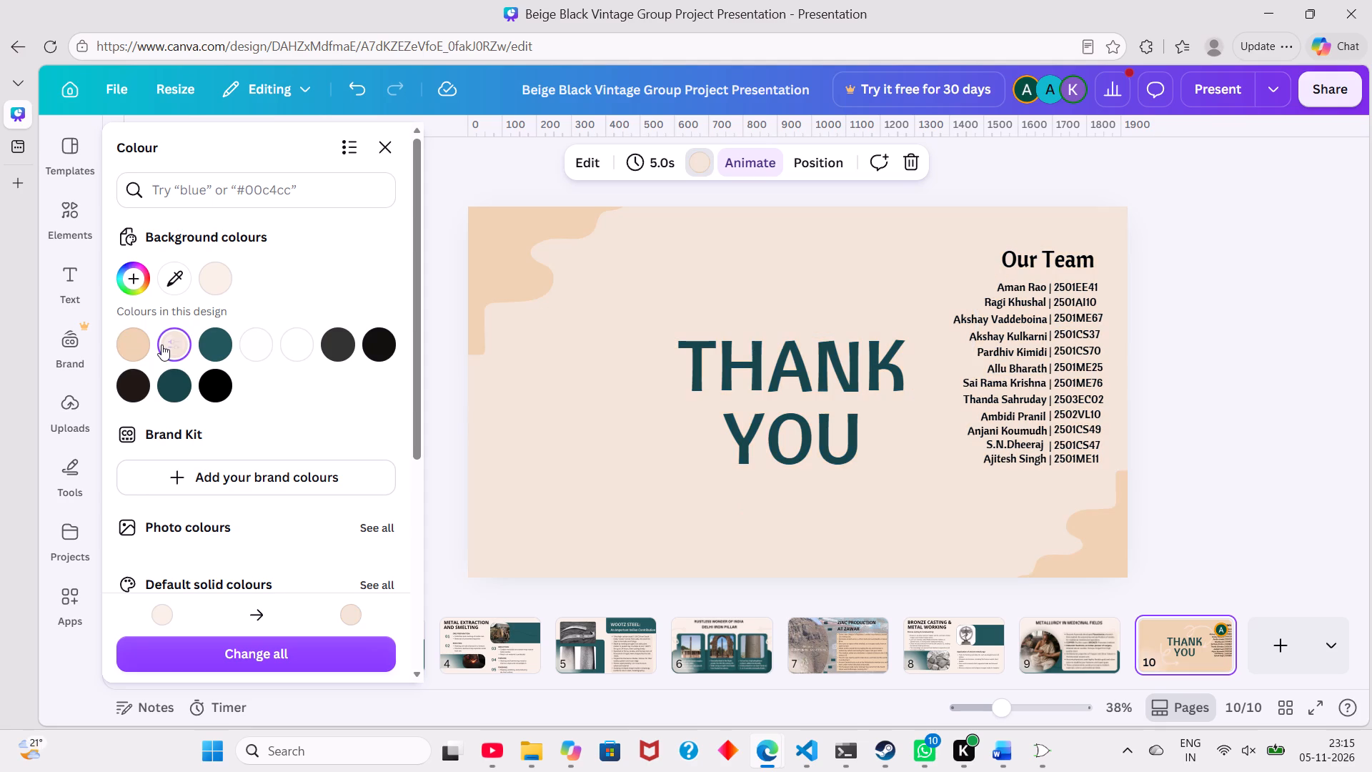
pyautogui.click(1328, 442)
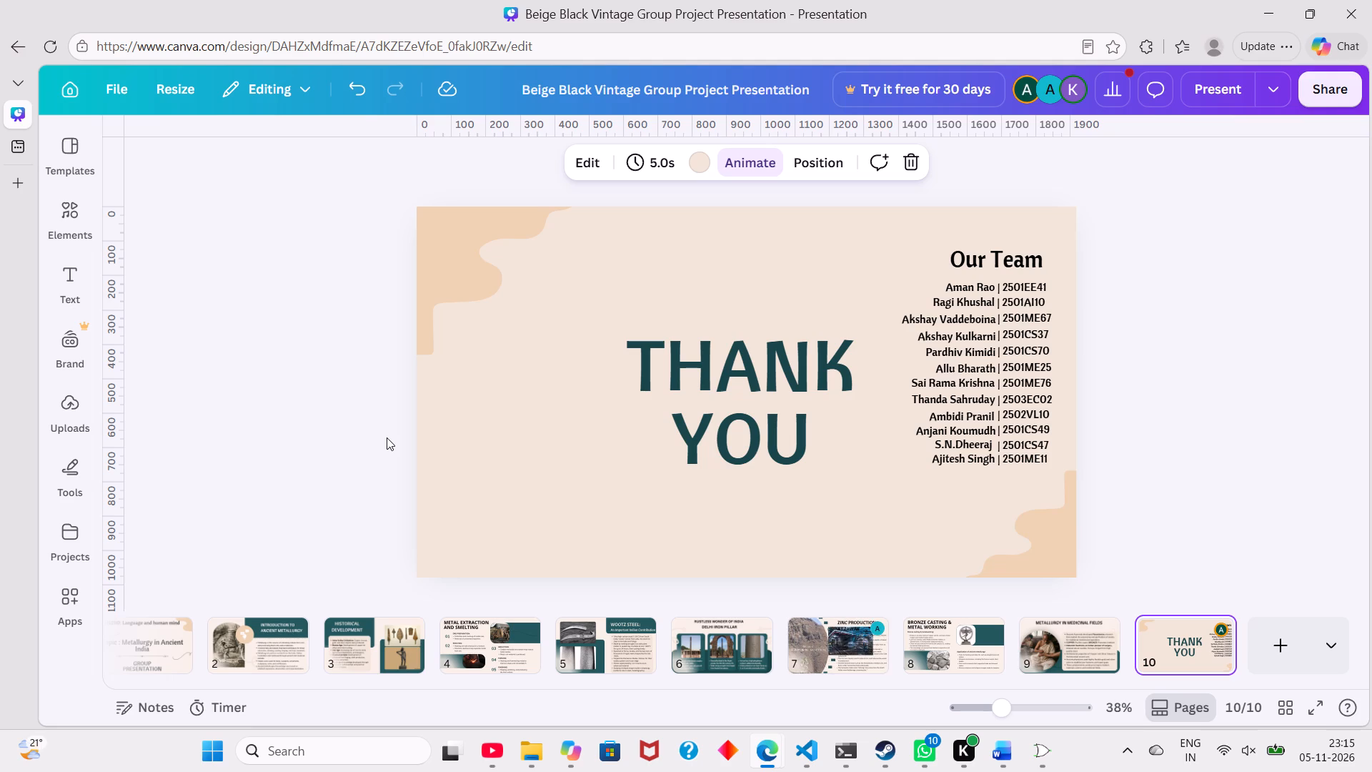
# Add a default heading to the "Thank You" slide and turn off its bold formatting.
pyautogui.click(84, 283)
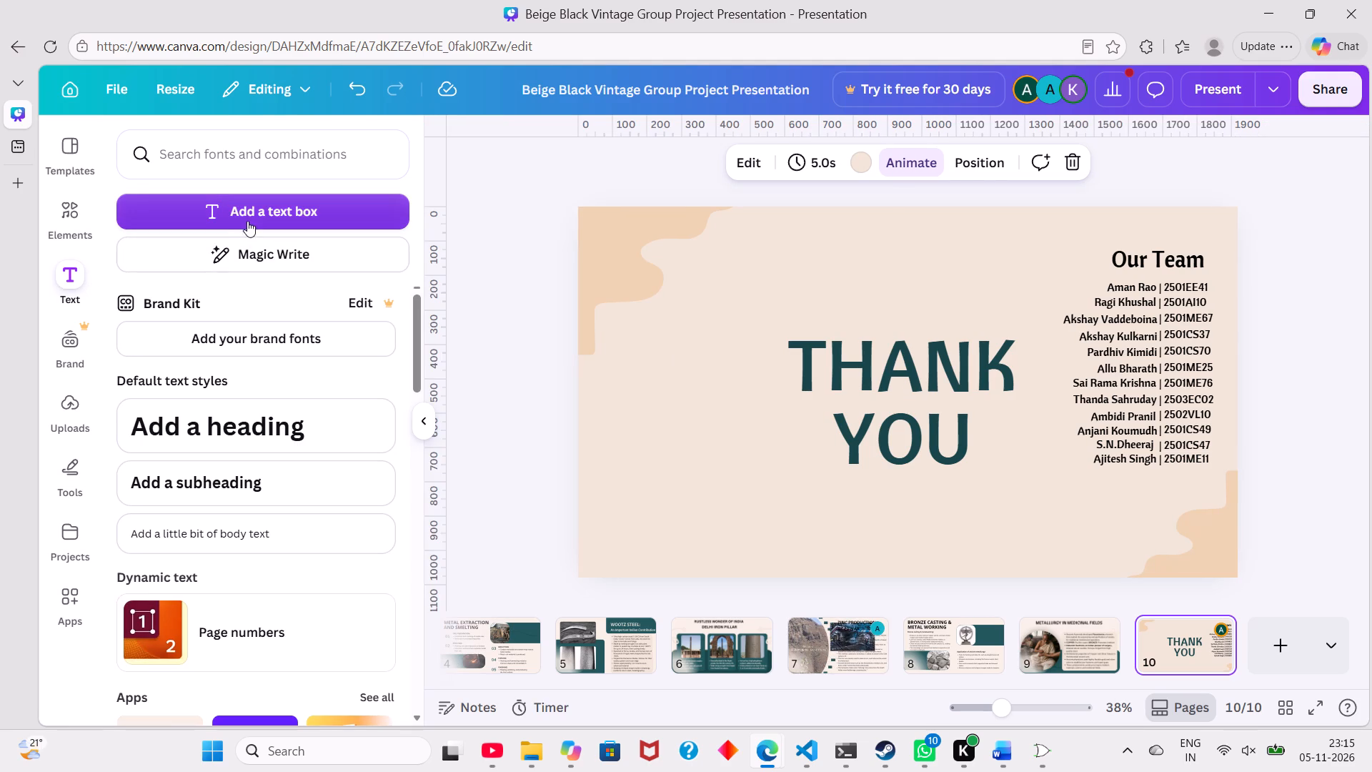
pyautogui.click(254, 422)
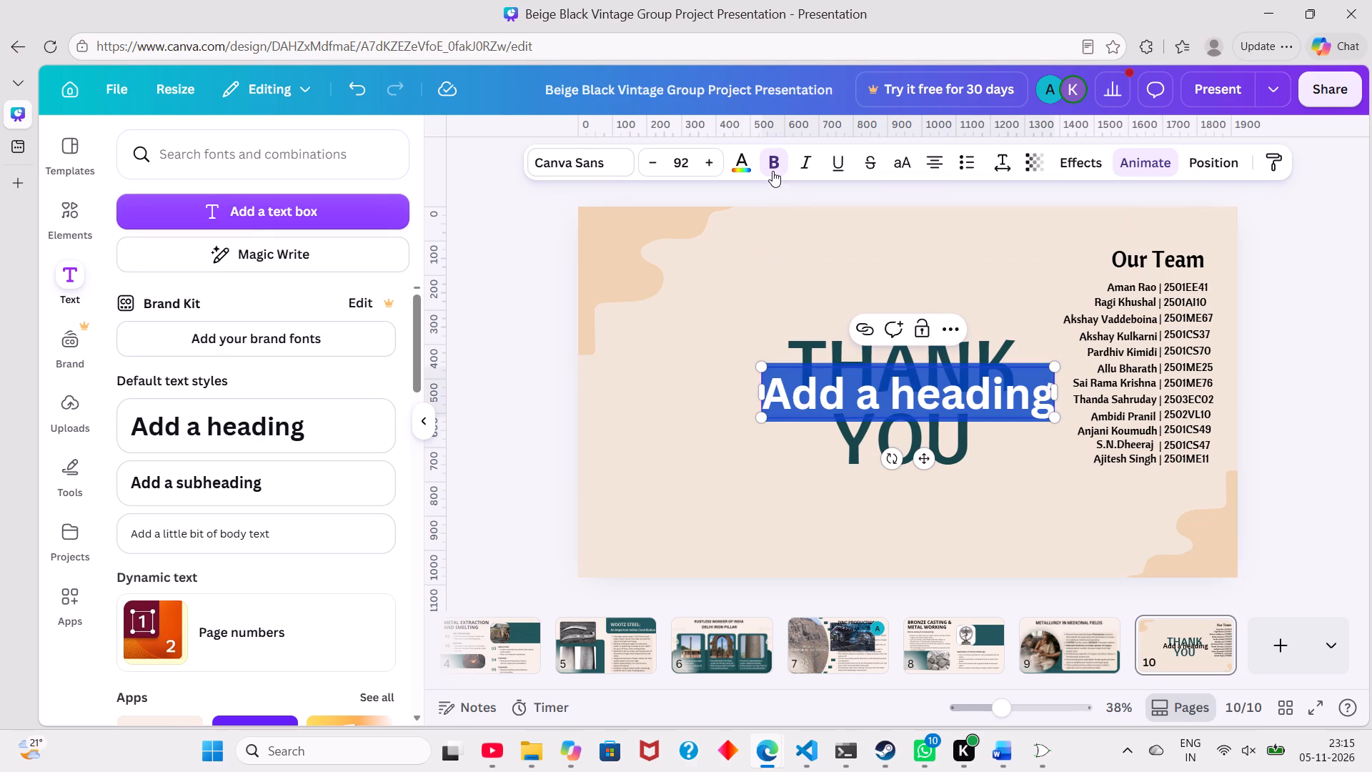
pyautogui.click(772, 171)
# Clear the placeholder text of the new heading on the "Thank You" slide.
pyautogui.click(795, 392)
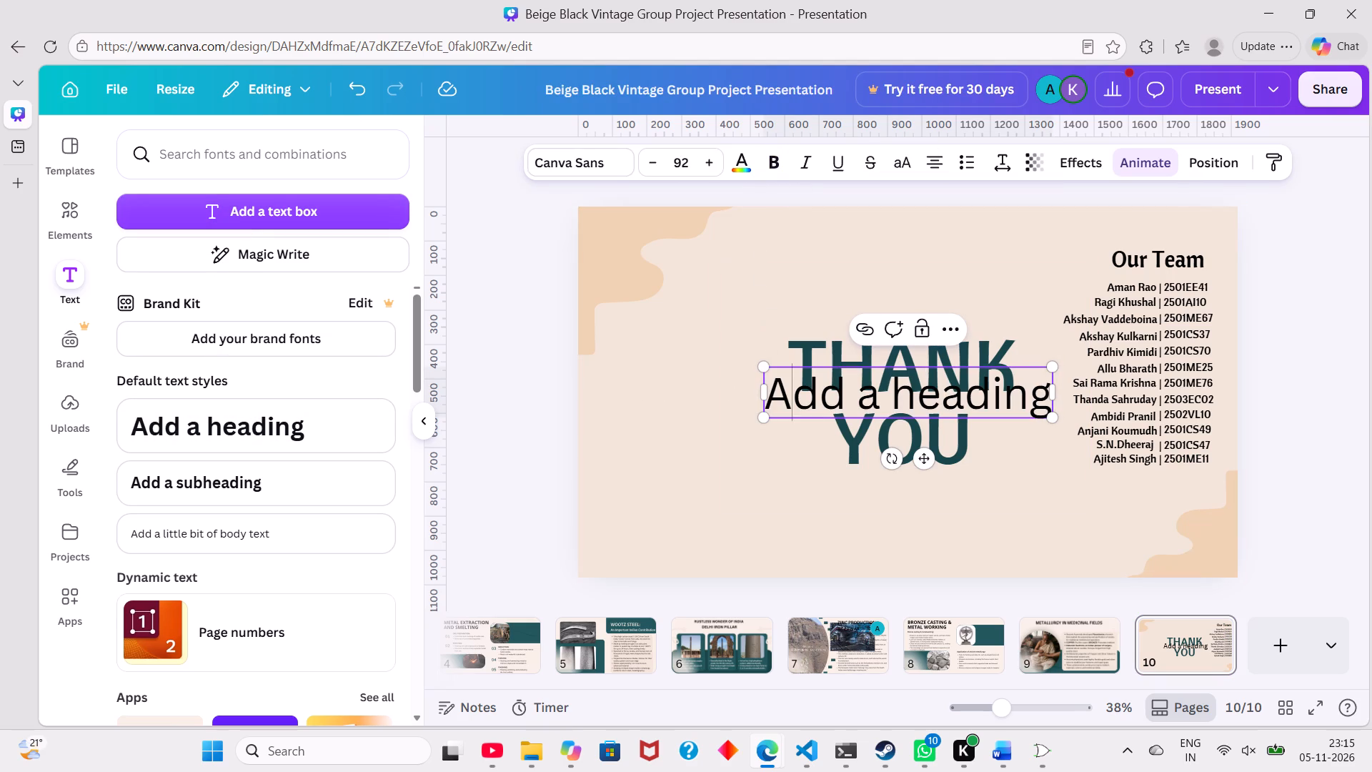
pyautogui.press('Right')
pyautogui.press('Right')
pyautogui.press('Right')
pyautogui.press('Right')
pyautogui.press('Right')
pyautogui.press('Right')
pyautogui.press('Right')
pyautogui.press('Right')
pyautogui.press('Right')
pyautogui.press('Right')
pyautogui.press('Right')
pyautogui.press('Right')
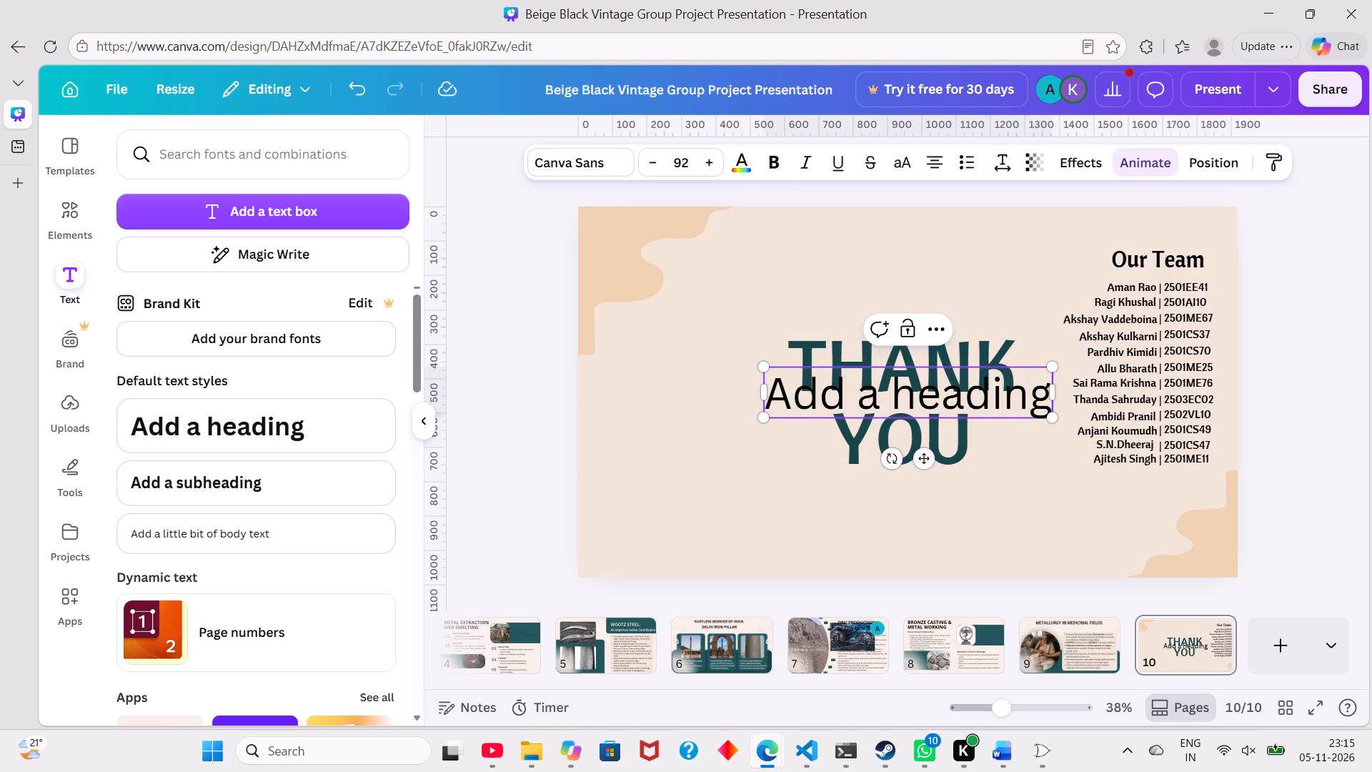
pyautogui.press('BackSpace')
pyautogui.press('BackSpace')
pyautogui.press('BackSpace')
pyautogui.press('BackSpace')
pyautogui.press('BackSpace')
pyautogui.press('BackSpace')
pyautogui.press('BackSpace')
pyautogui.press('BackSpace')
pyautogui.press('BackSpace')
pyautogui.press('BackSpace')
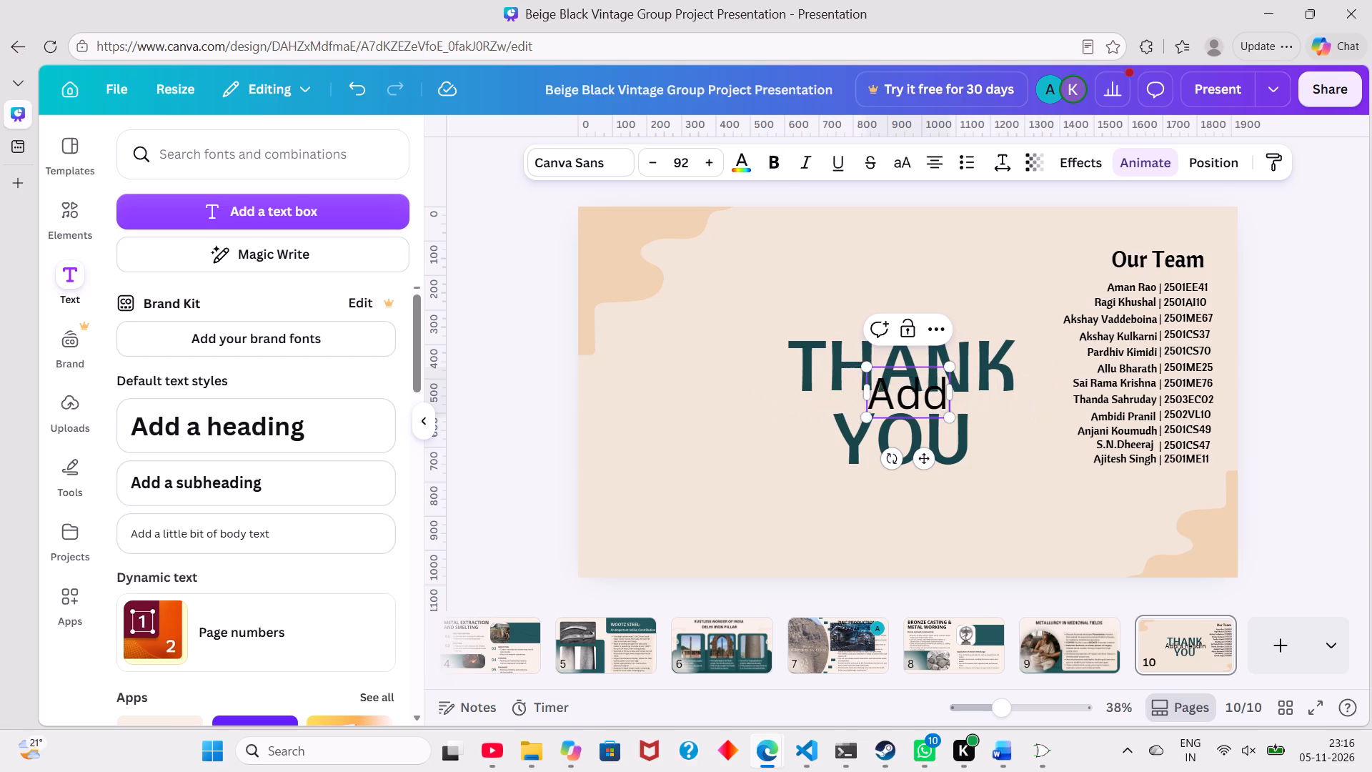
pyautogui.press('BackSpace')
pyautogui.press('BackSpace')
pyautogui.press('BackSpace')
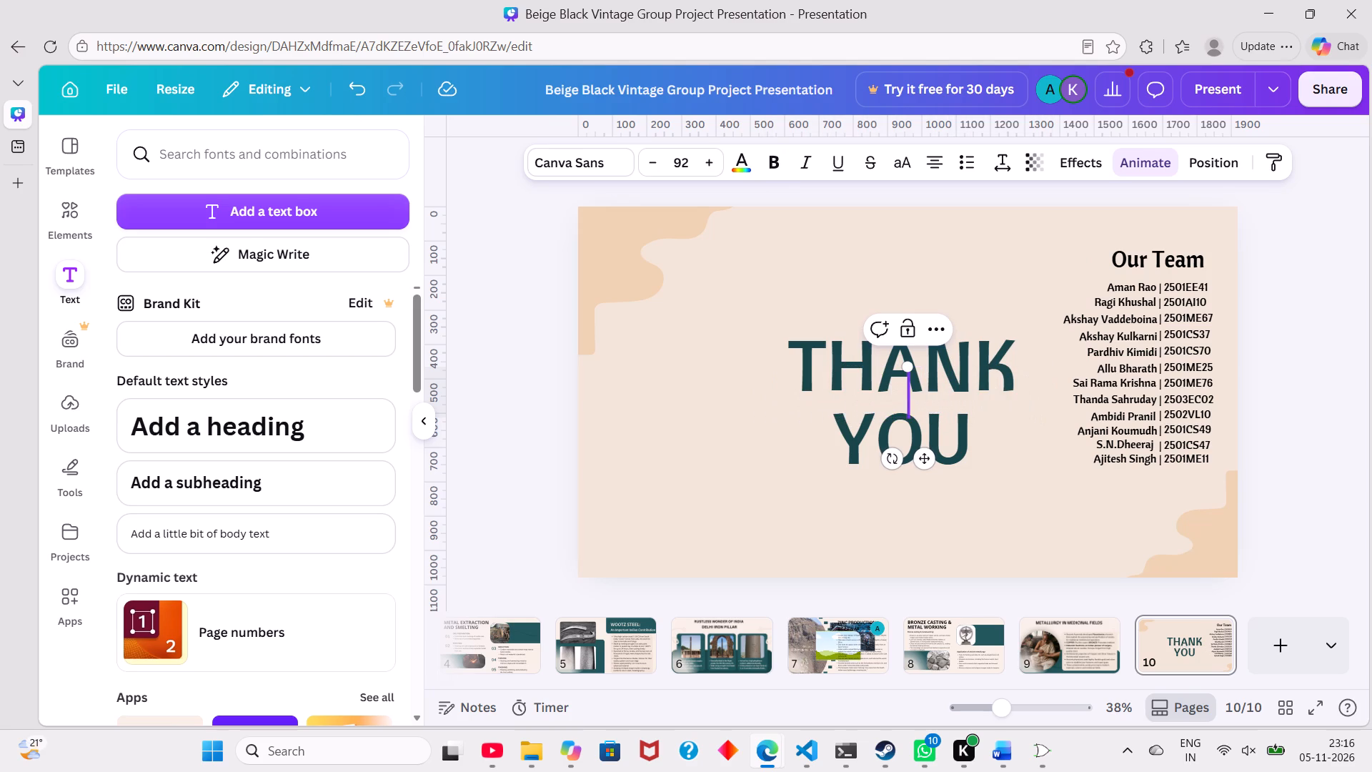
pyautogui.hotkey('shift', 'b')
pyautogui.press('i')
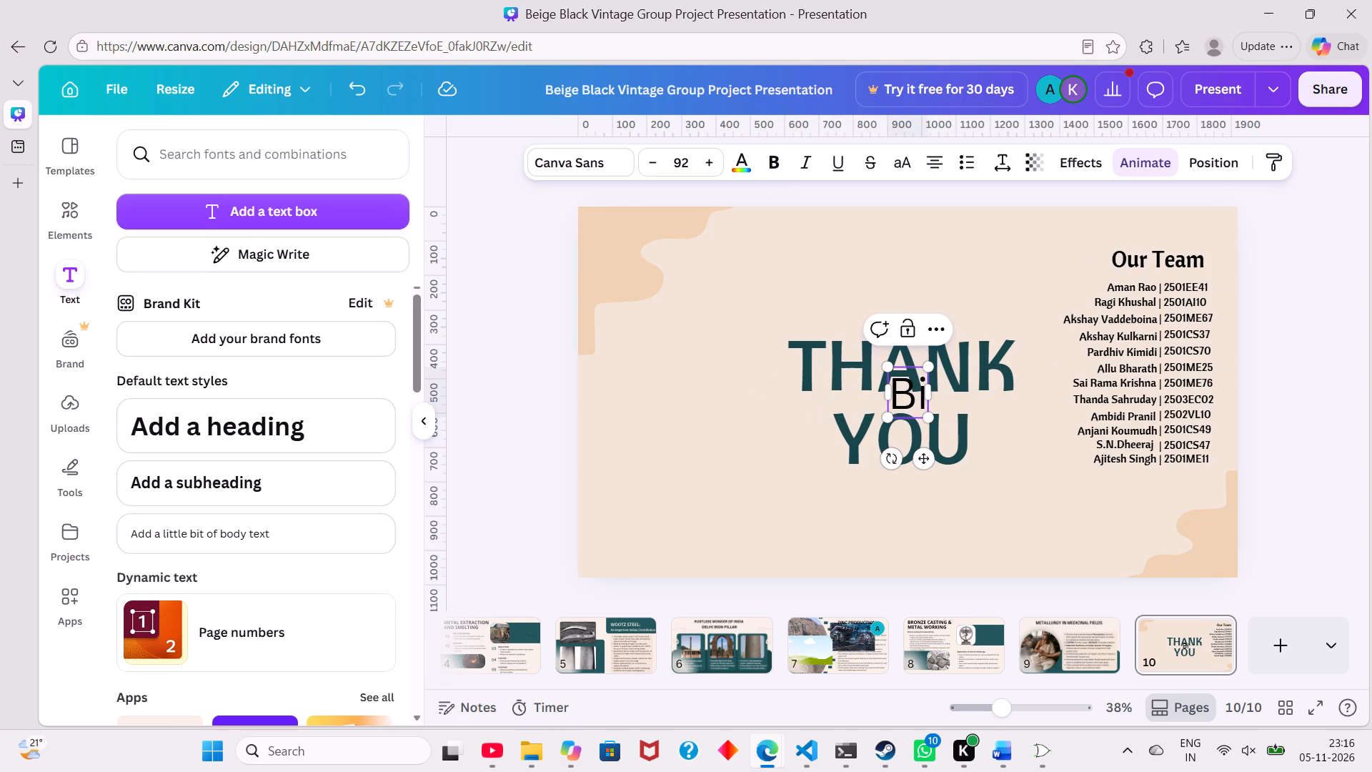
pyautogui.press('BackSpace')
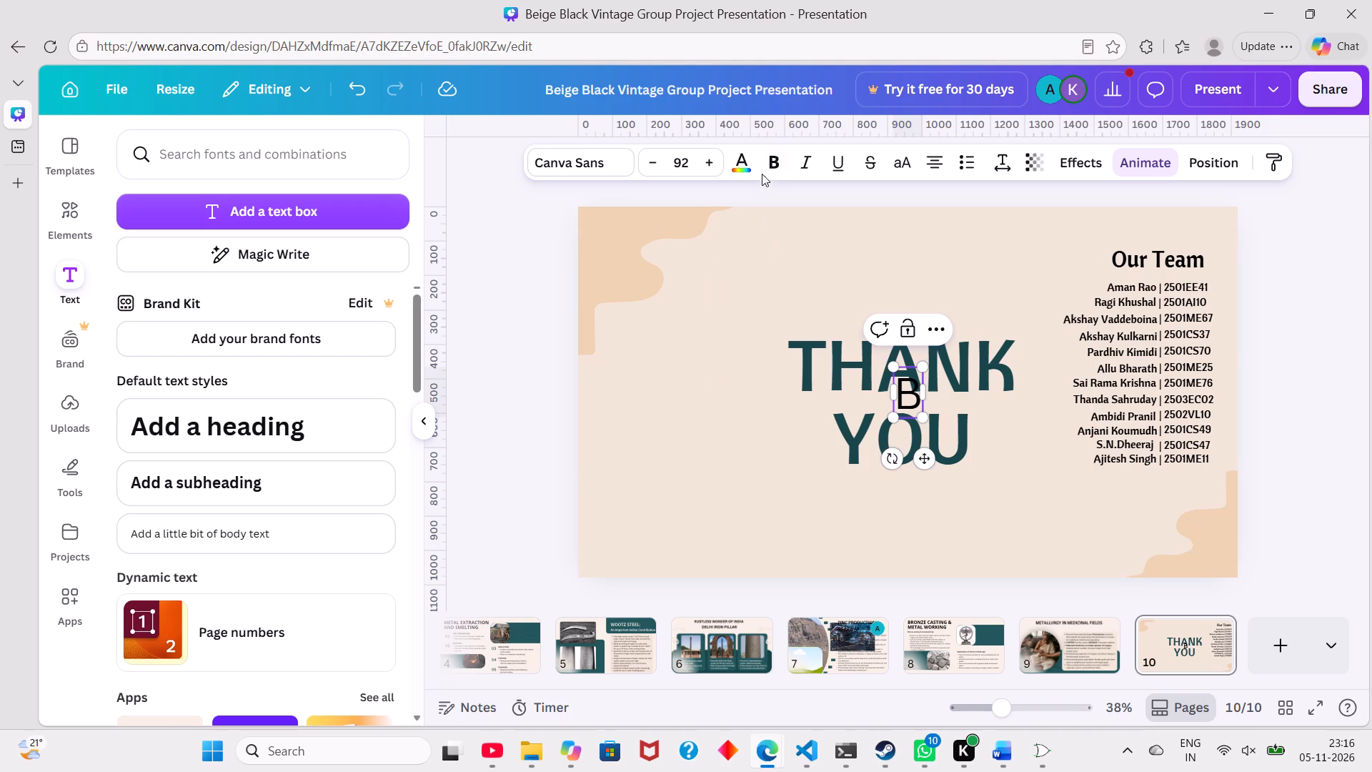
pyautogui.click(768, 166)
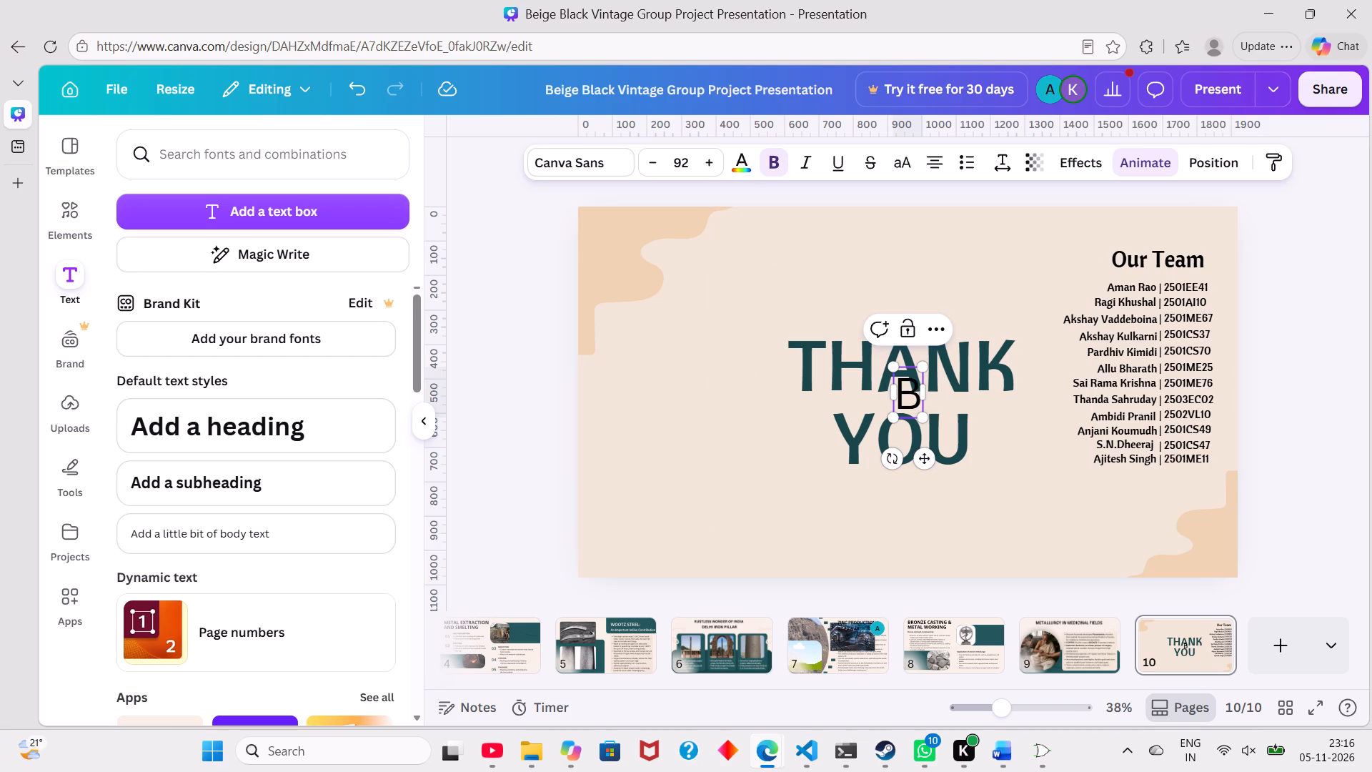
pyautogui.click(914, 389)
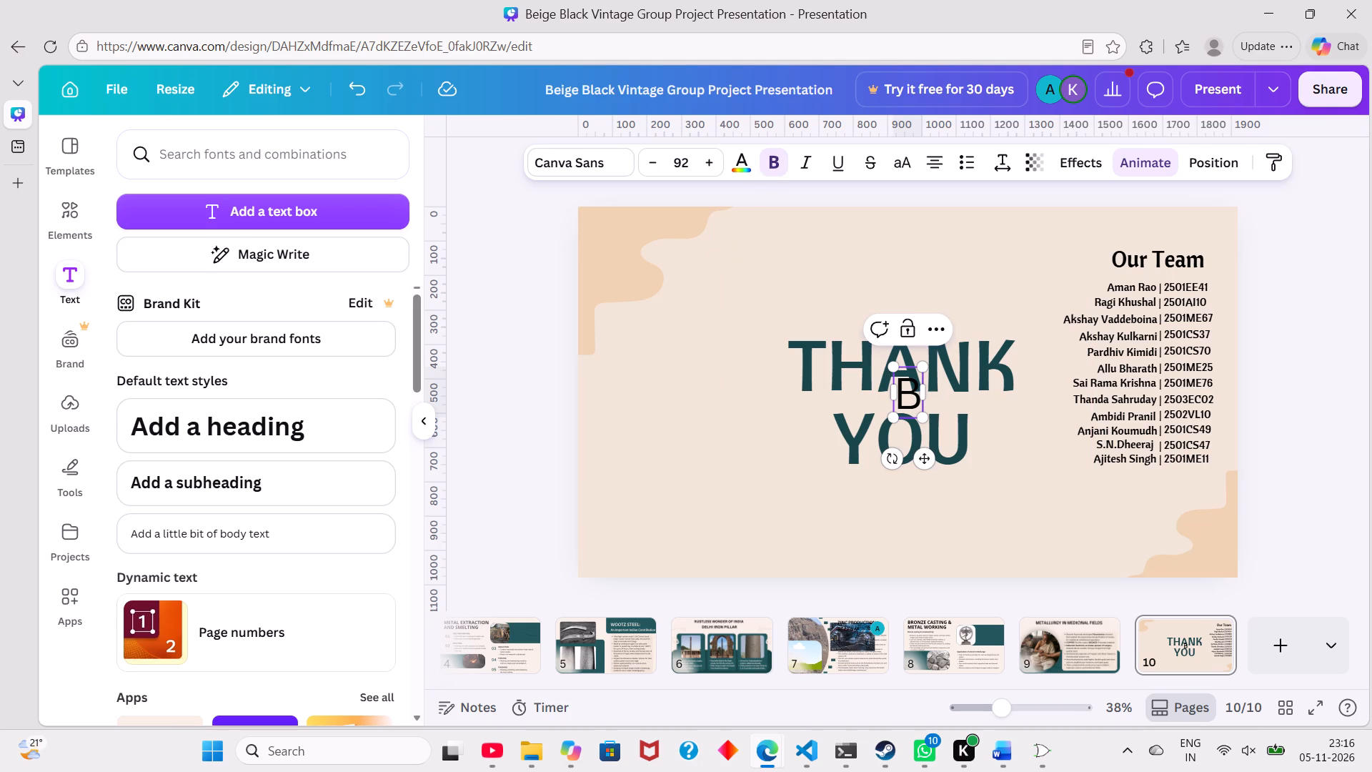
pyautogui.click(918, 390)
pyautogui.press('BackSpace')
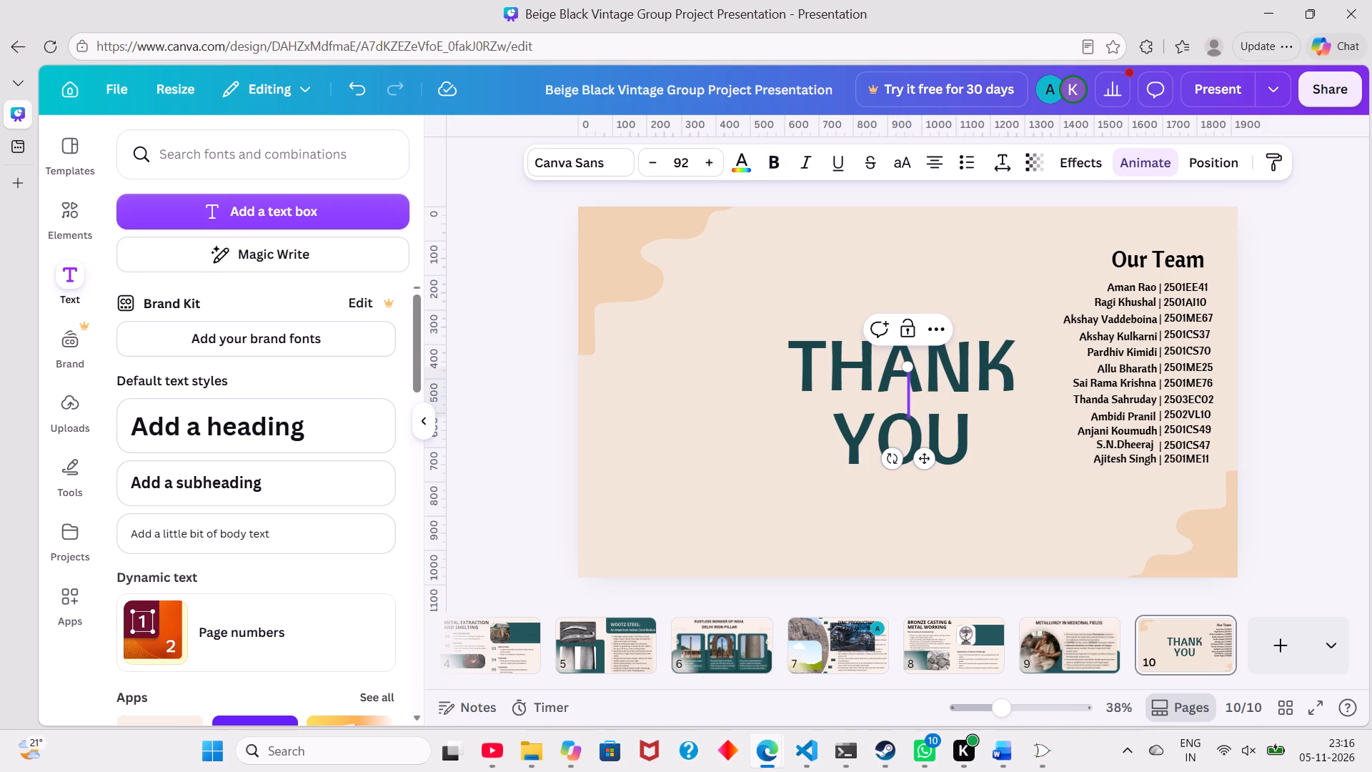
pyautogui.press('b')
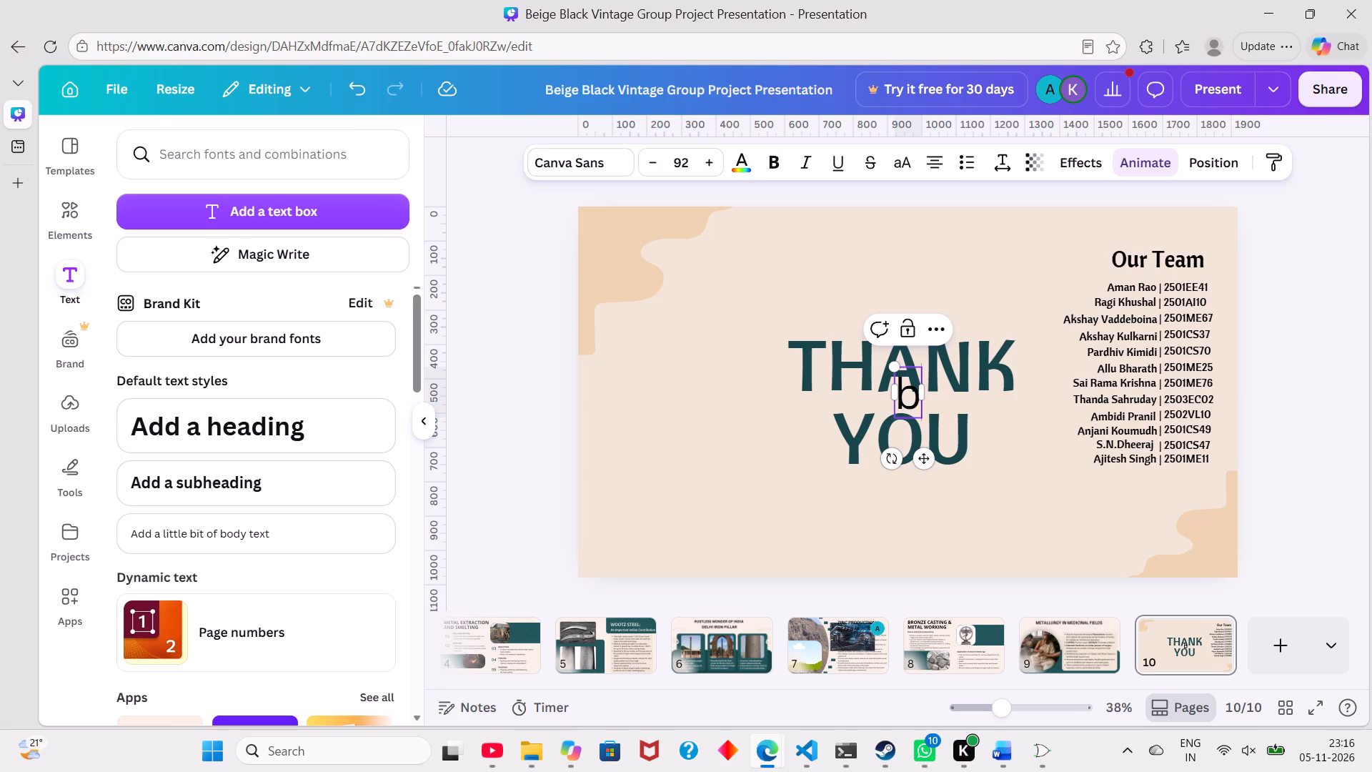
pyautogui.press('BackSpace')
# Enter "BIBILOGRAPHY" in capitals as the text of the empty heading.
pyautogui.hotkey('shift', 'b')
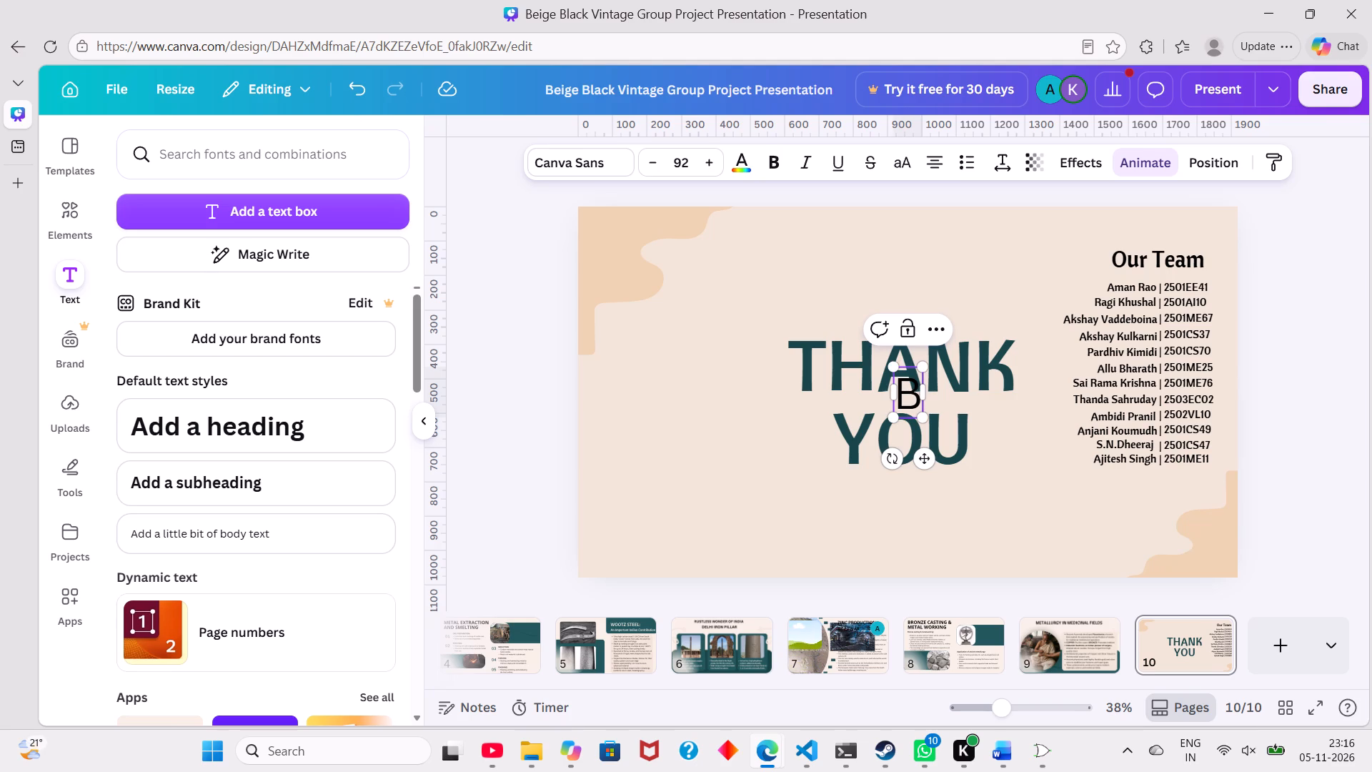
pyautogui.hotkey('shift', 'i')
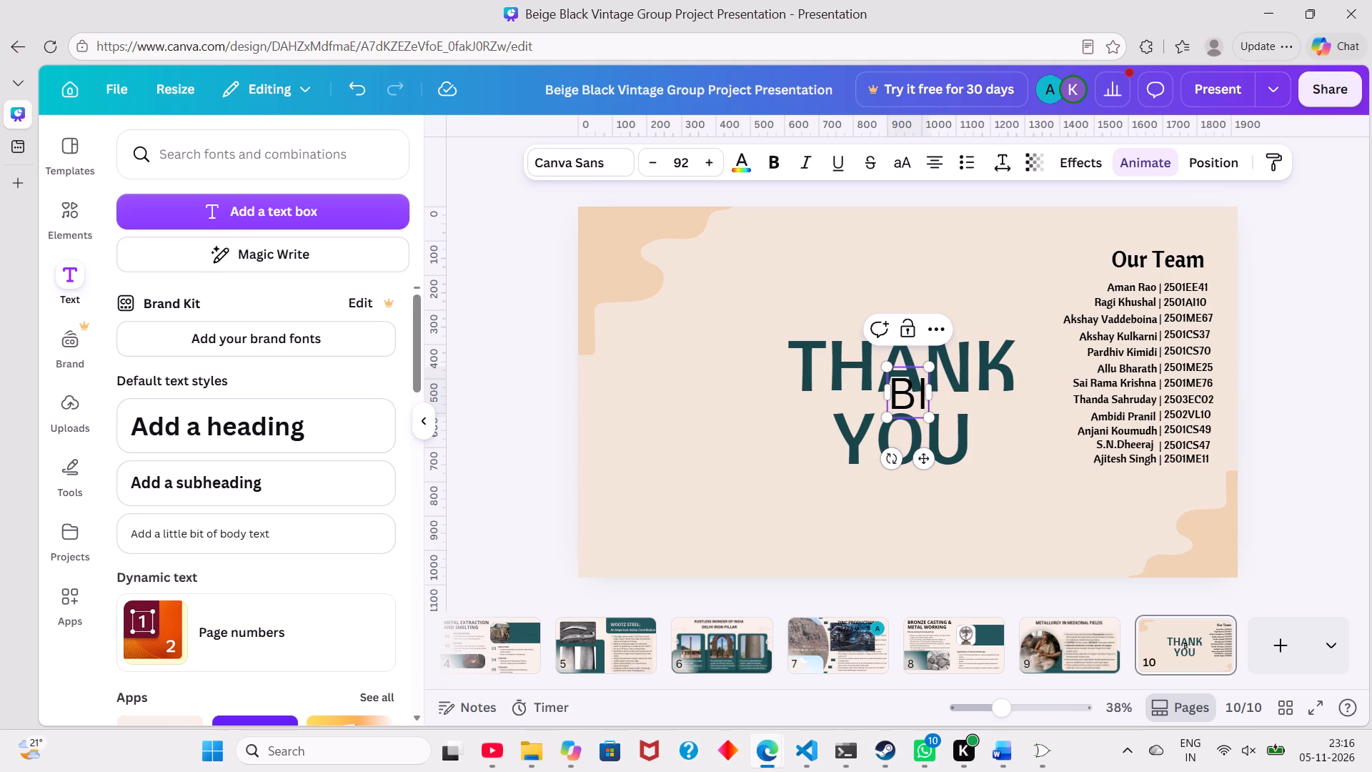
pyautogui.hotkey('shift', 'b')
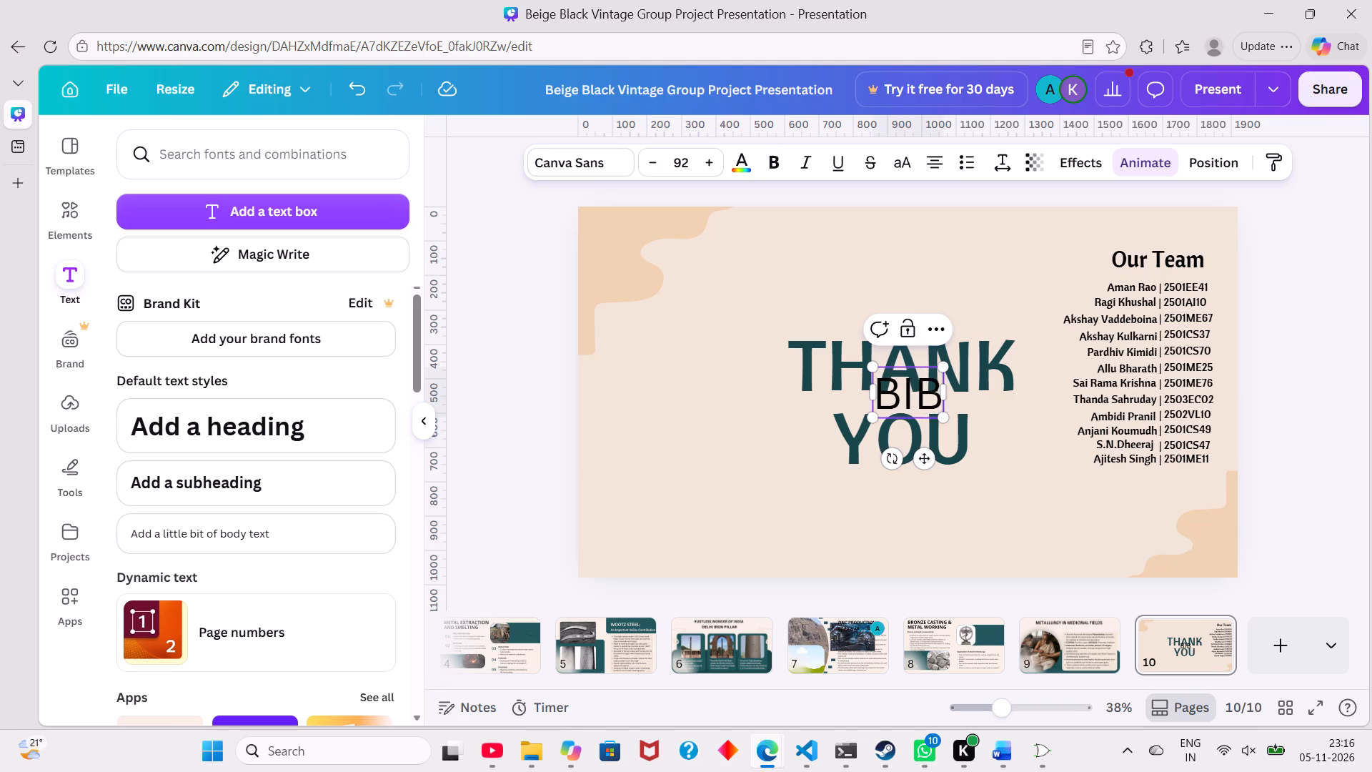
pyautogui.hotkey('shift', 'i')
pyautogui.write('LO')
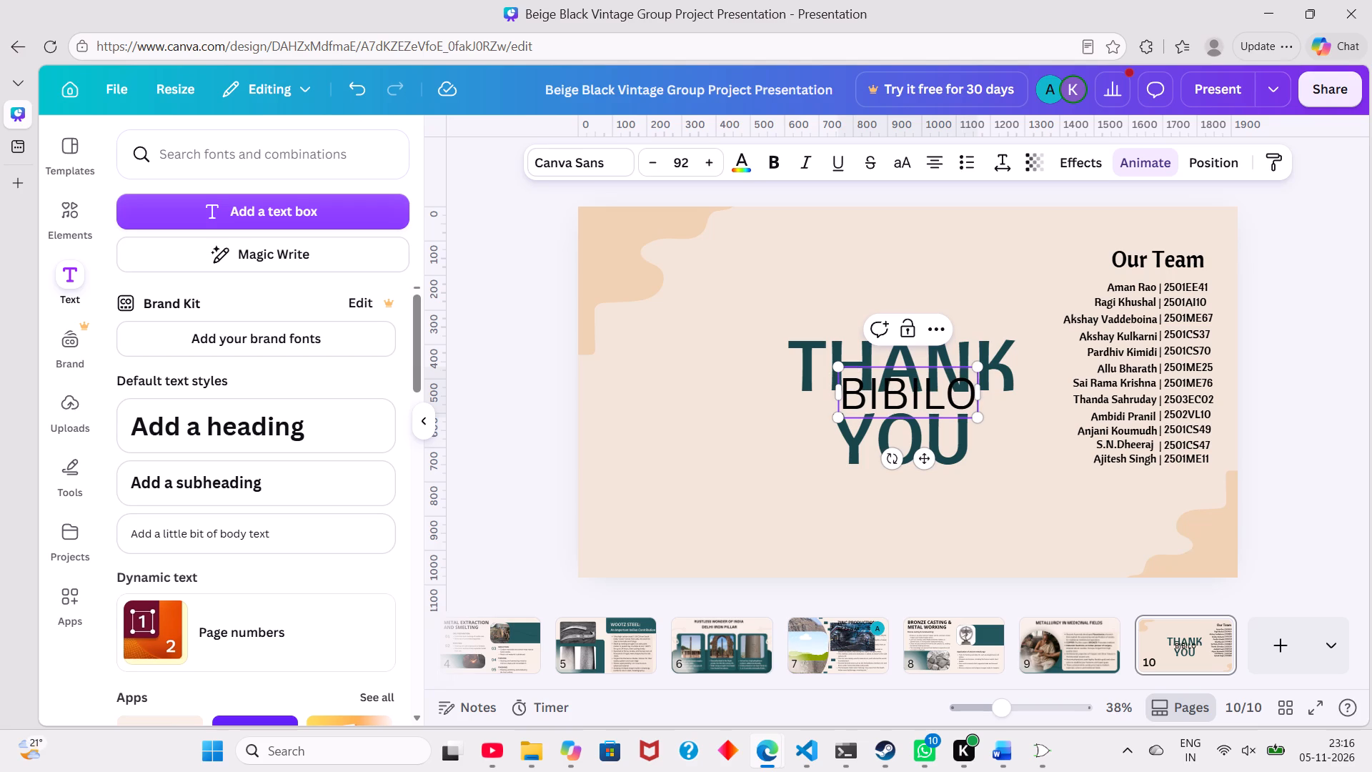
pyautogui.write('GRA')
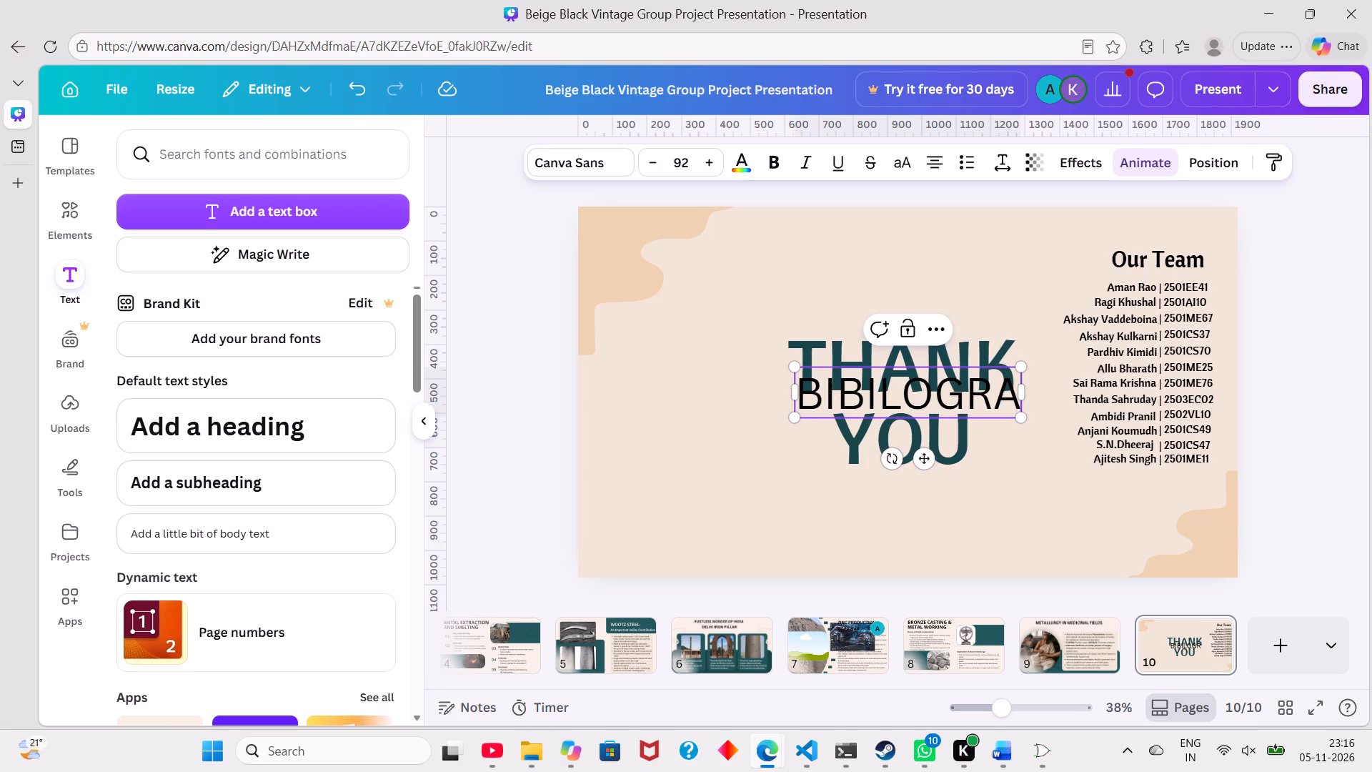
pyautogui.hotkey('shift', 'p')
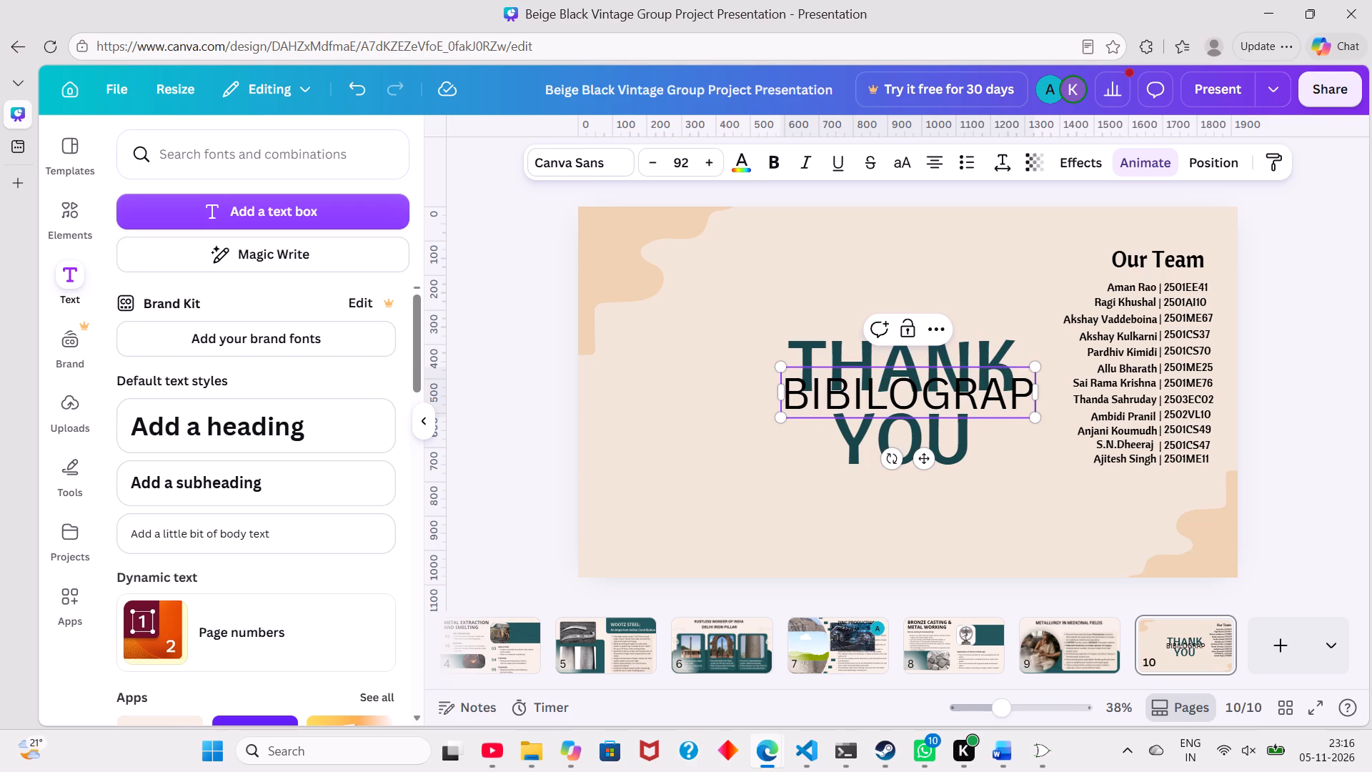
pyautogui.write('HY')
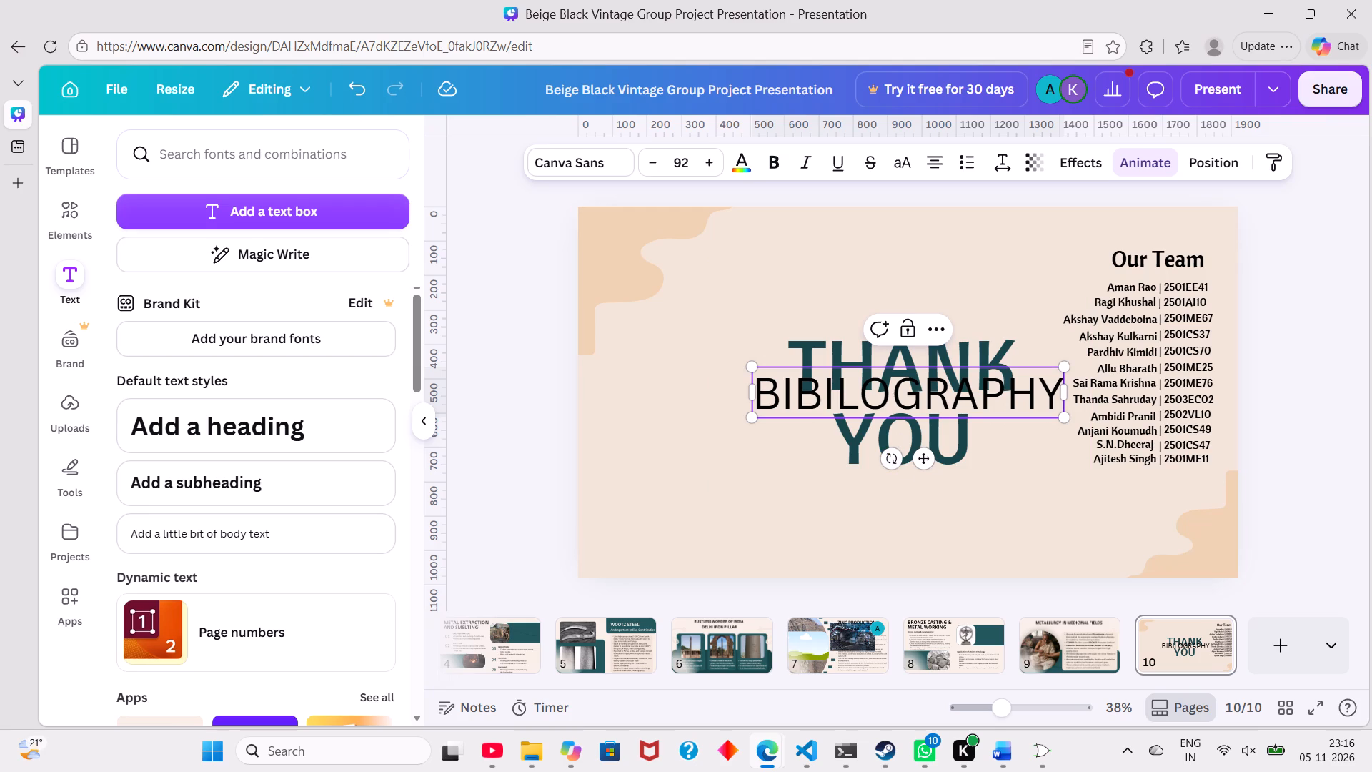
# Move the "BIBILOGRAPHY" heading off the "THANK YOU" text to the upper left area of the slide.
pyautogui.click(535, 420)
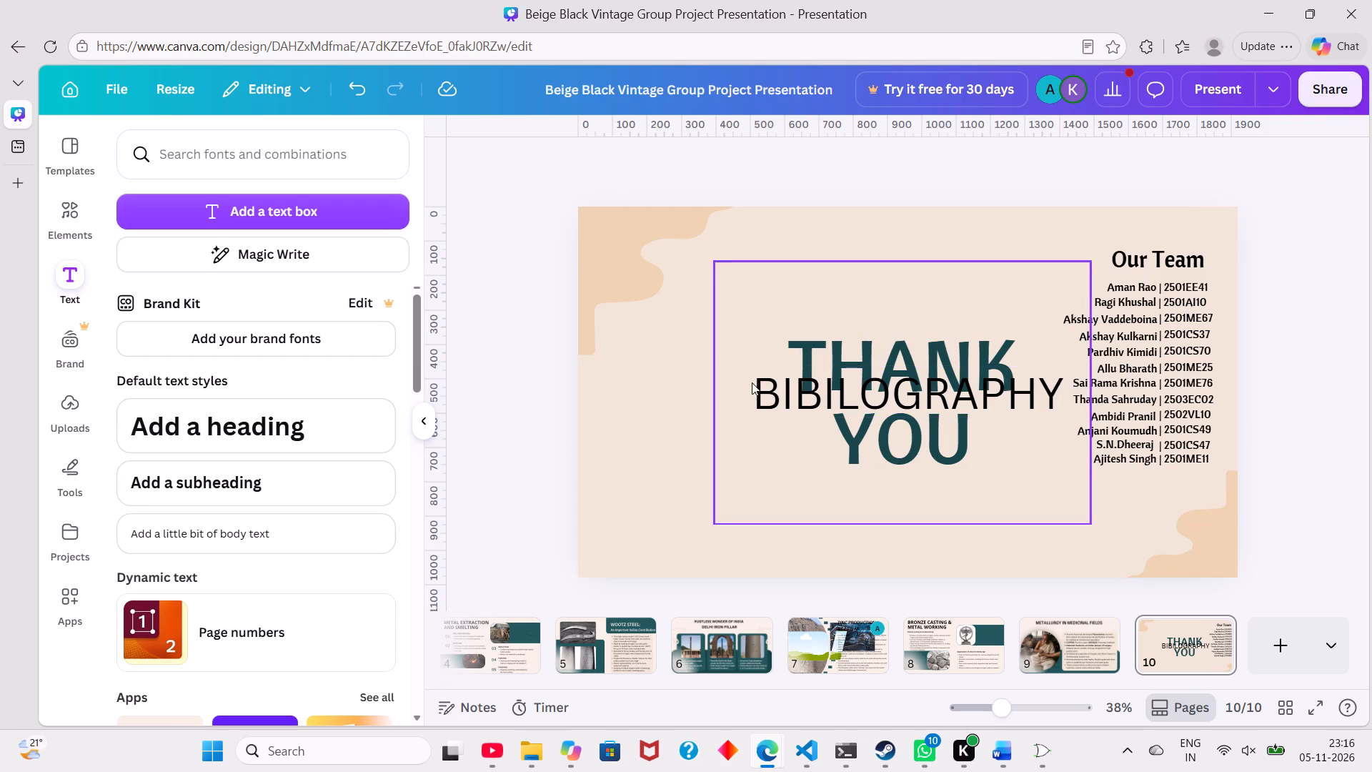
pyautogui.moveTo(782, 390); pyautogui.dragTo(678, 374)
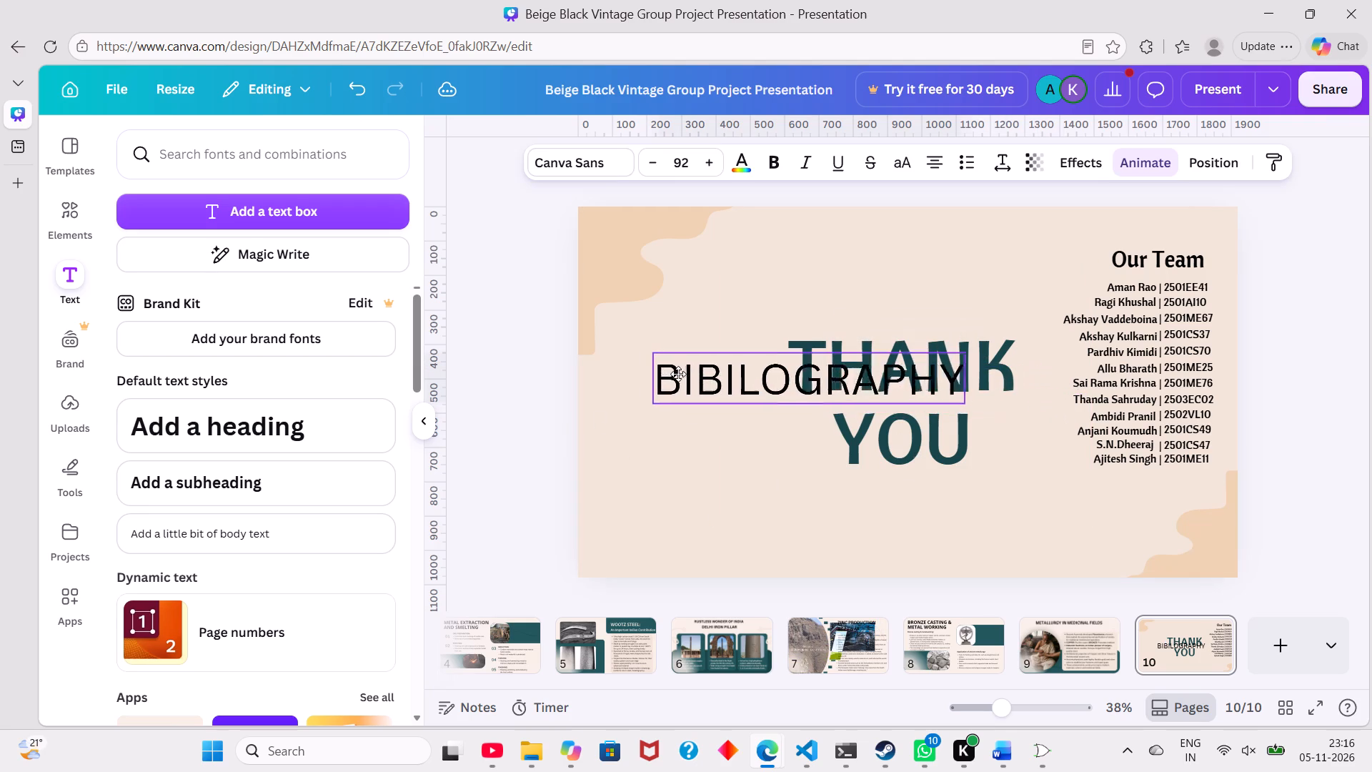
pyautogui.moveTo(678, 374); pyautogui.dragTo(610, 382)
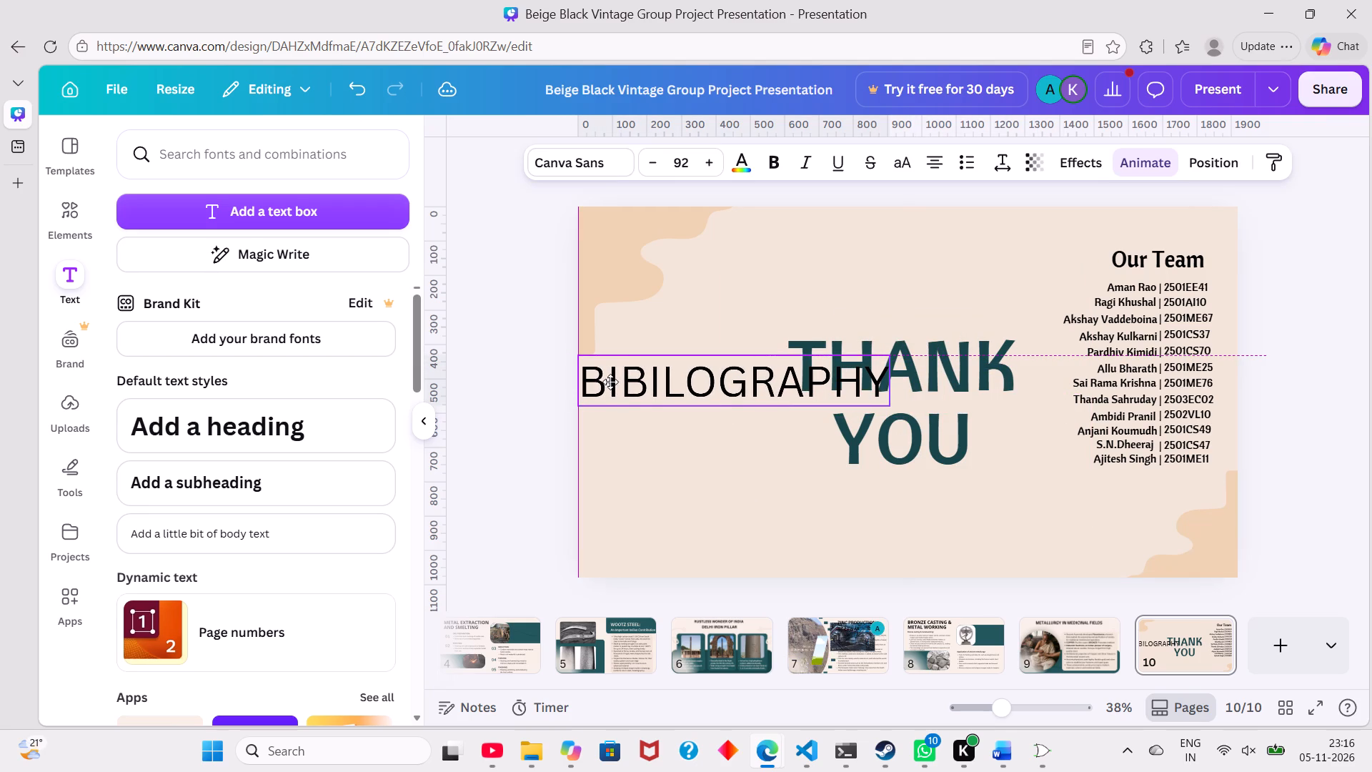
pyautogui.moveTo(610, 382); pyautogui.dragTo(605, 312)
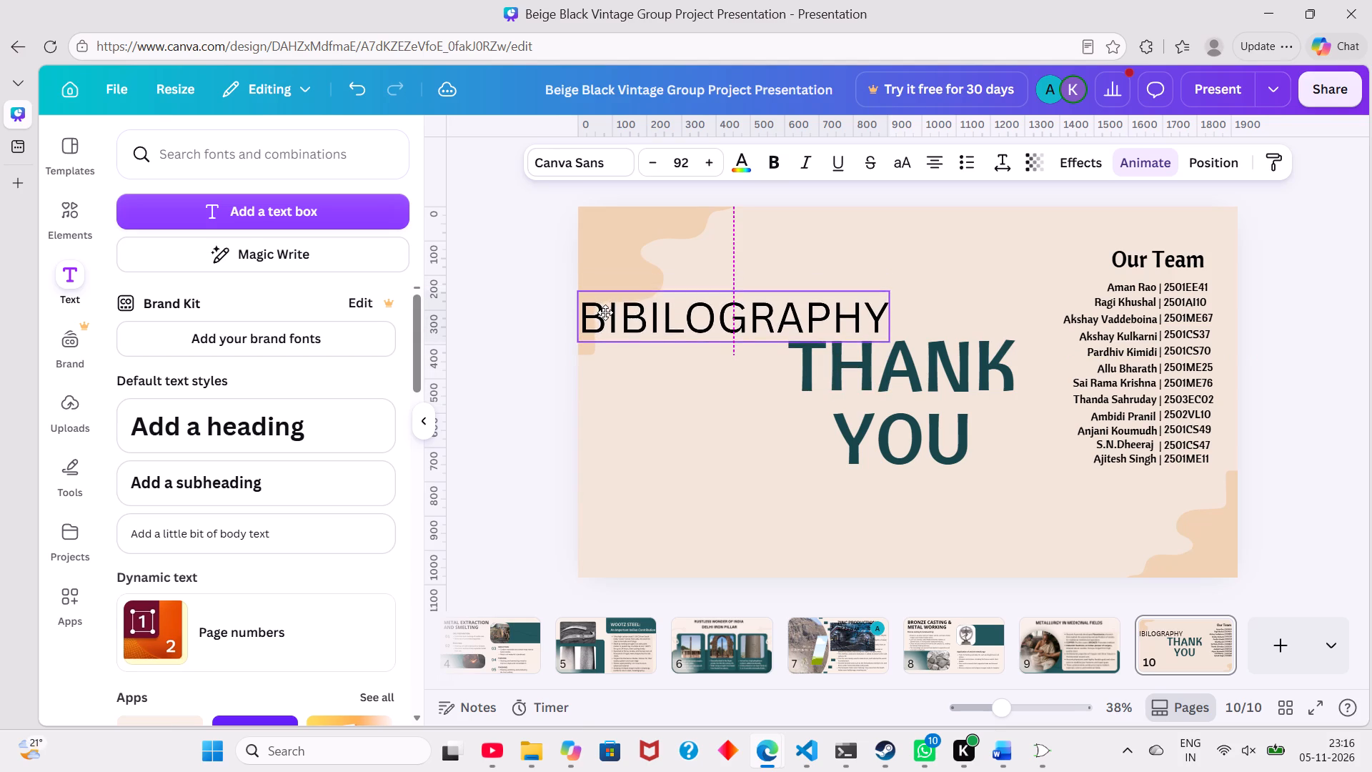
pyautogui.moveTo(605, 312); pyautogui.dragTo(606, 302)
# Reduce the "BIBILOGRAPHY" heading's font size to 69.
pyautogui.click(652, 158)
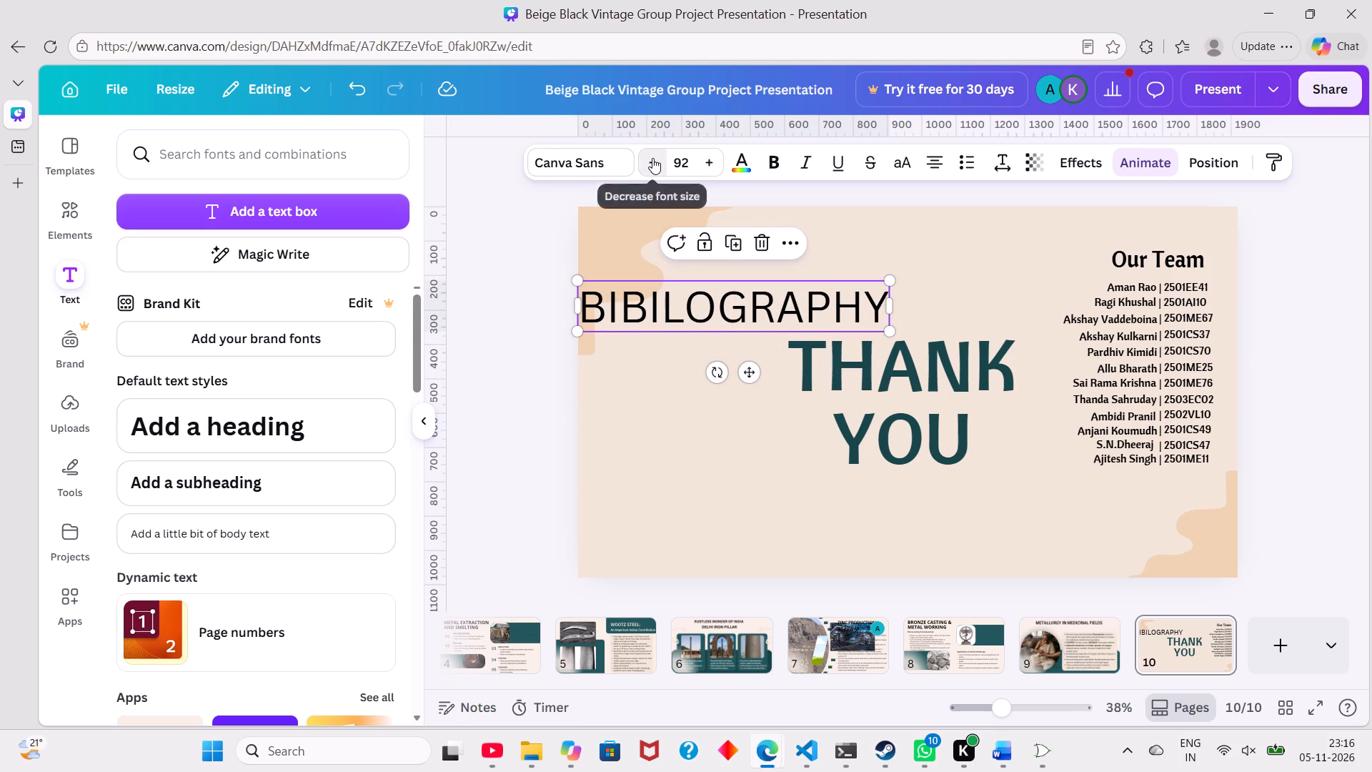
pyautogui.tripleClick(652, 158)
pyautogui.tripleClick(652, 158)
pyautogui.tripleClick(652, 158)
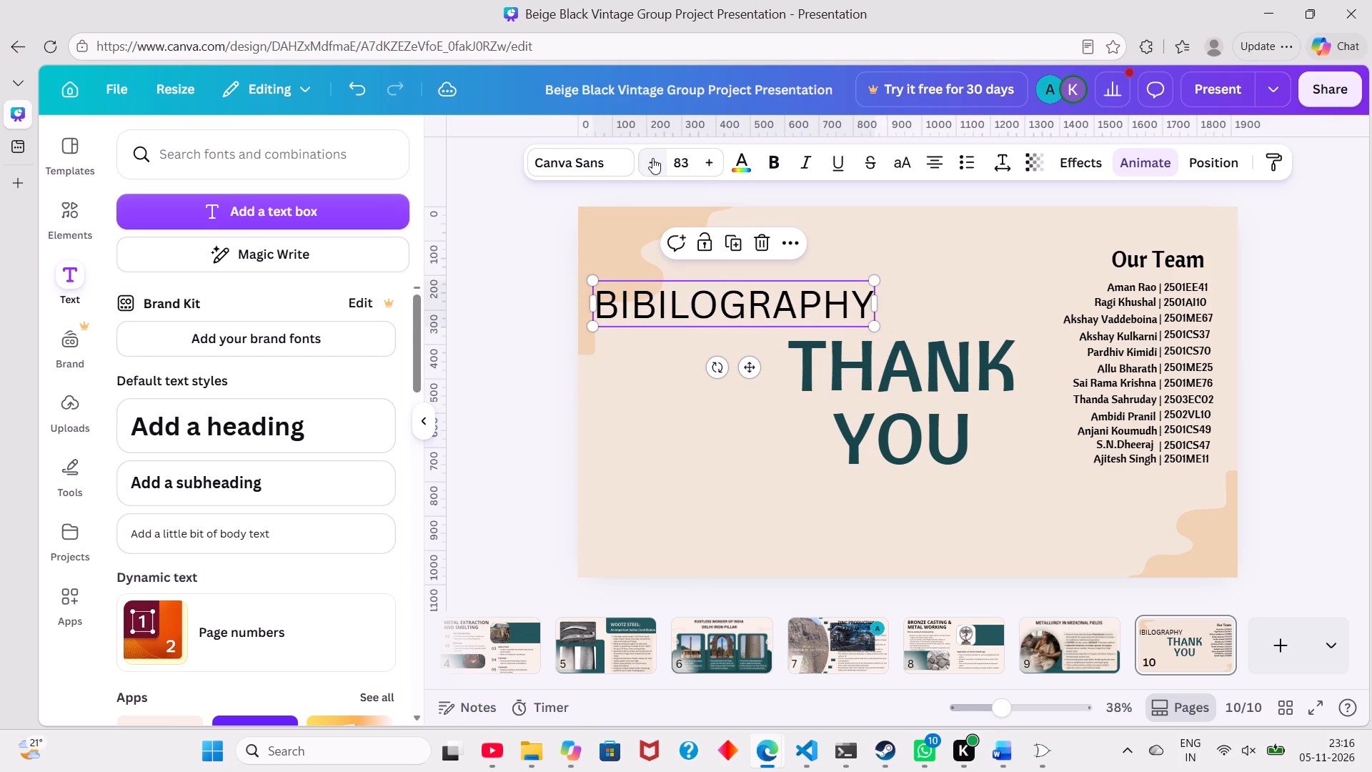
pyautogui.tripleClick(652, 158)
pyautogui.tripleClick(652, 158)
pyautogui.click(652, 158)
pyautogui.tripleClick(652, 158)
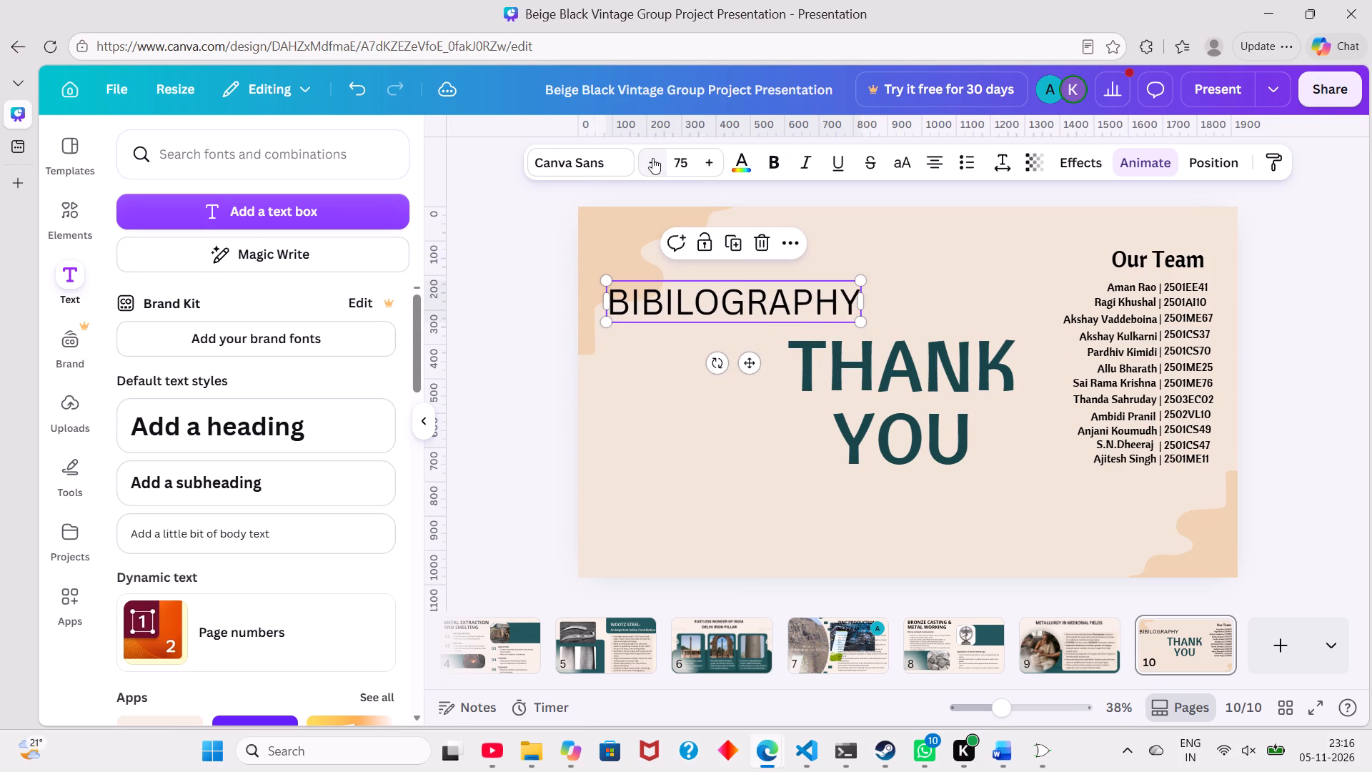
pyautogui.tripleClick(652, 158)
pyautogui.click(652, 158)
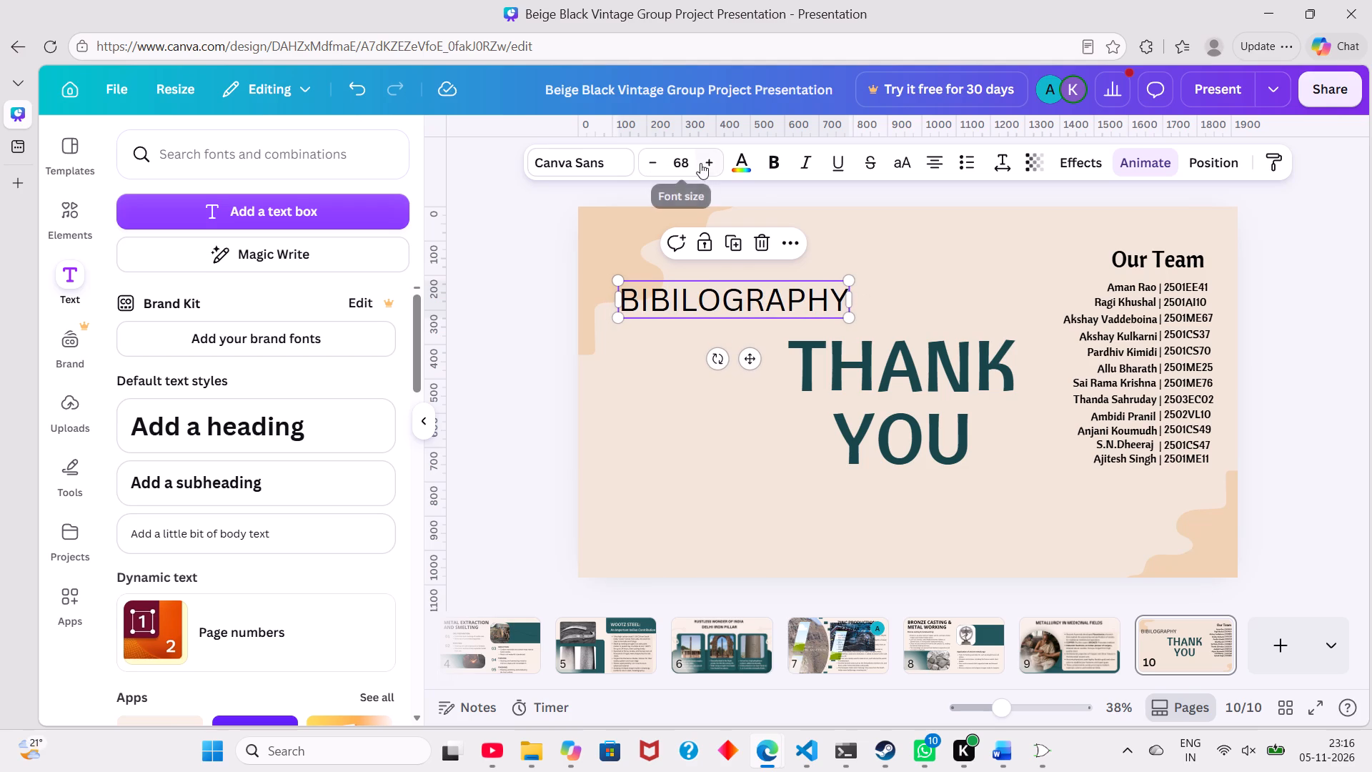
pyautogui.click(705, 169)
# Shift the "BIBILOGRAPHY" heading slightly closer to the slide's left edge and reduce its font size to 57.
pyautogui.moveTo(697, 302); pyautogui.dragTo(661, 357)
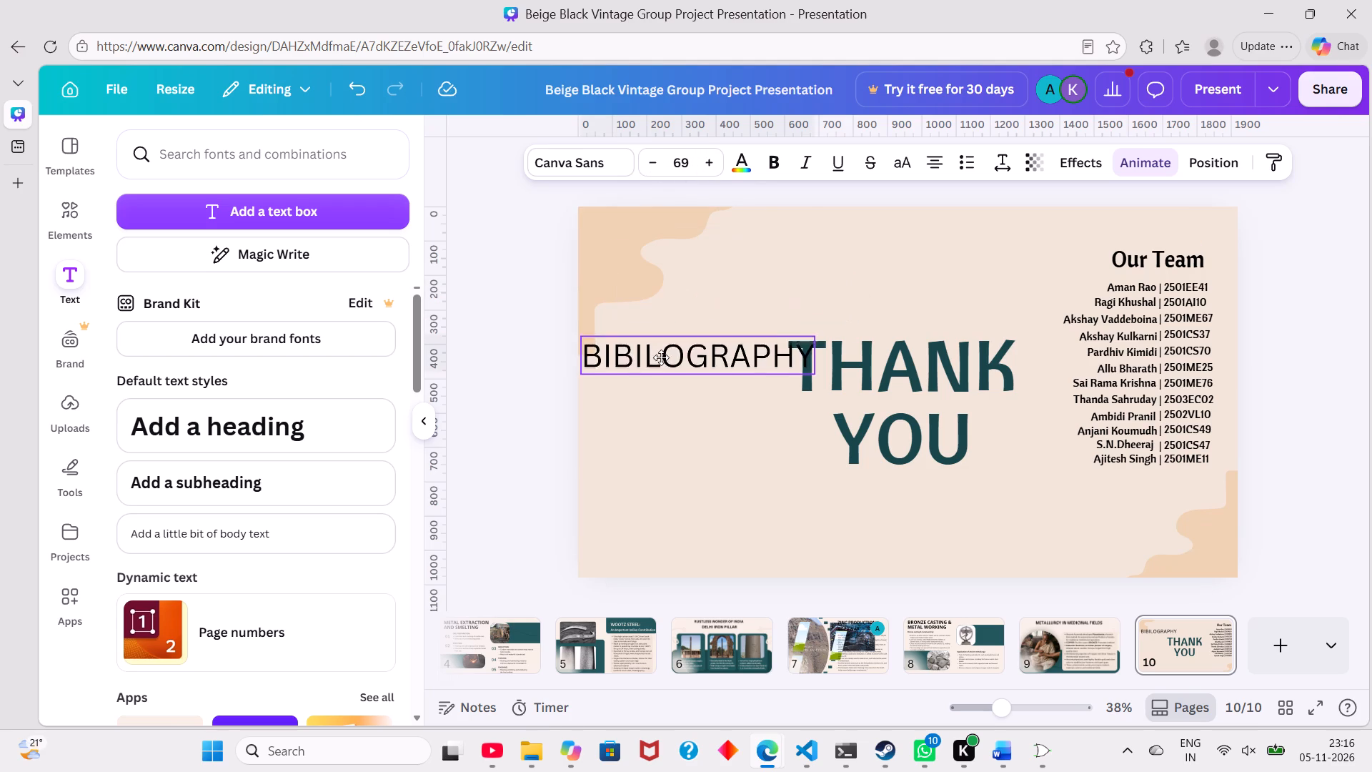
pyautogui.moveTo(661, 357); pyautogui.dragTo(670, 313)
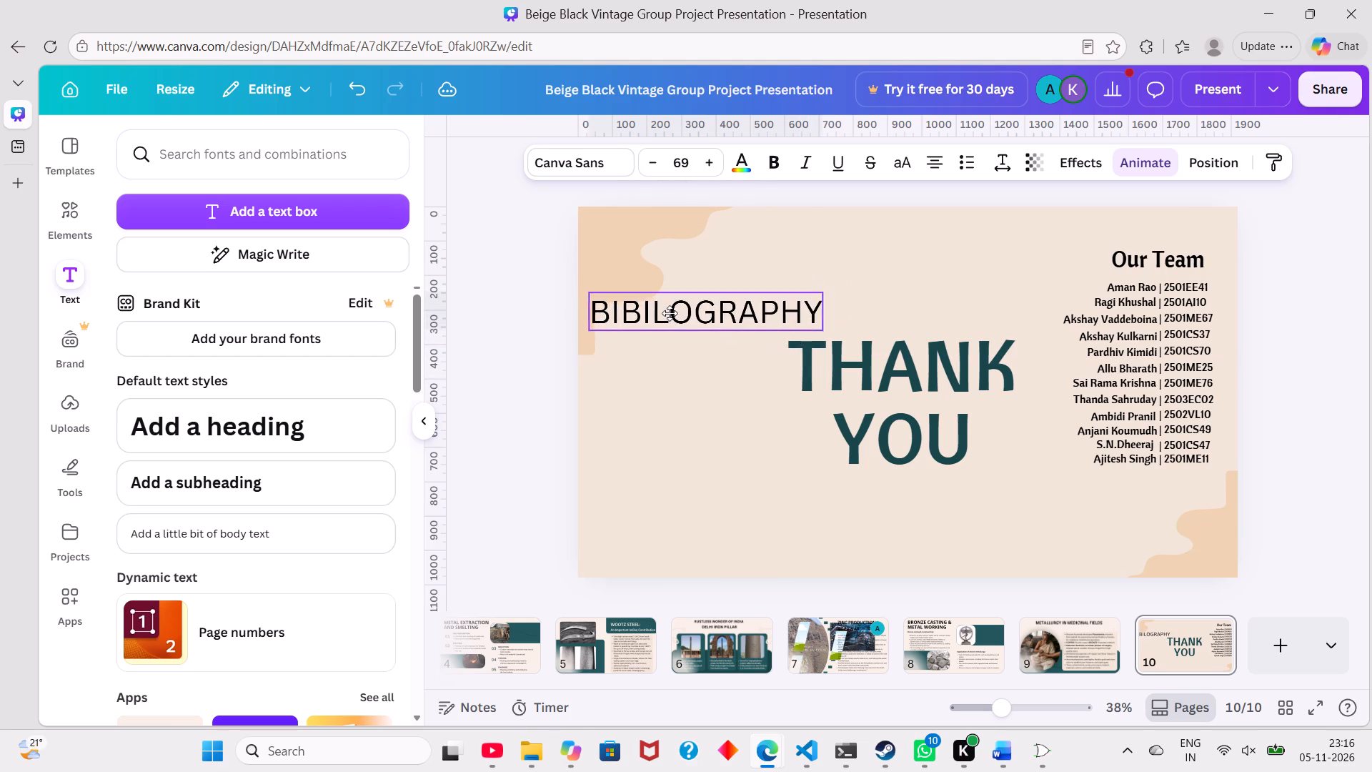
pyautogui.moveTo(670, 313); pyautogui.dragTo(672, 313)
pyautogui.tripleClick(656, 167)
pyautogui.tripleClick(656, 167)
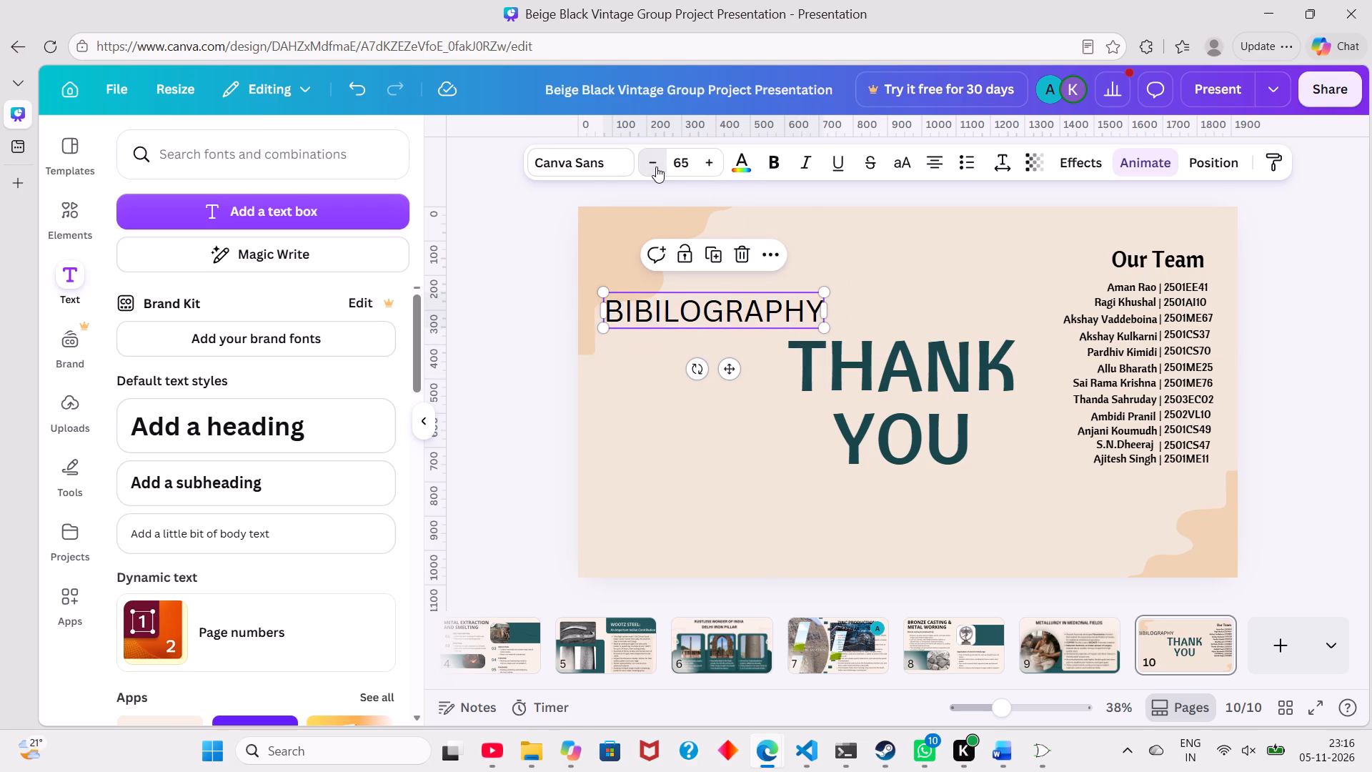
pyautogui.tripleClick(656, 167)
pyautogui.tripleClick(656, 167)
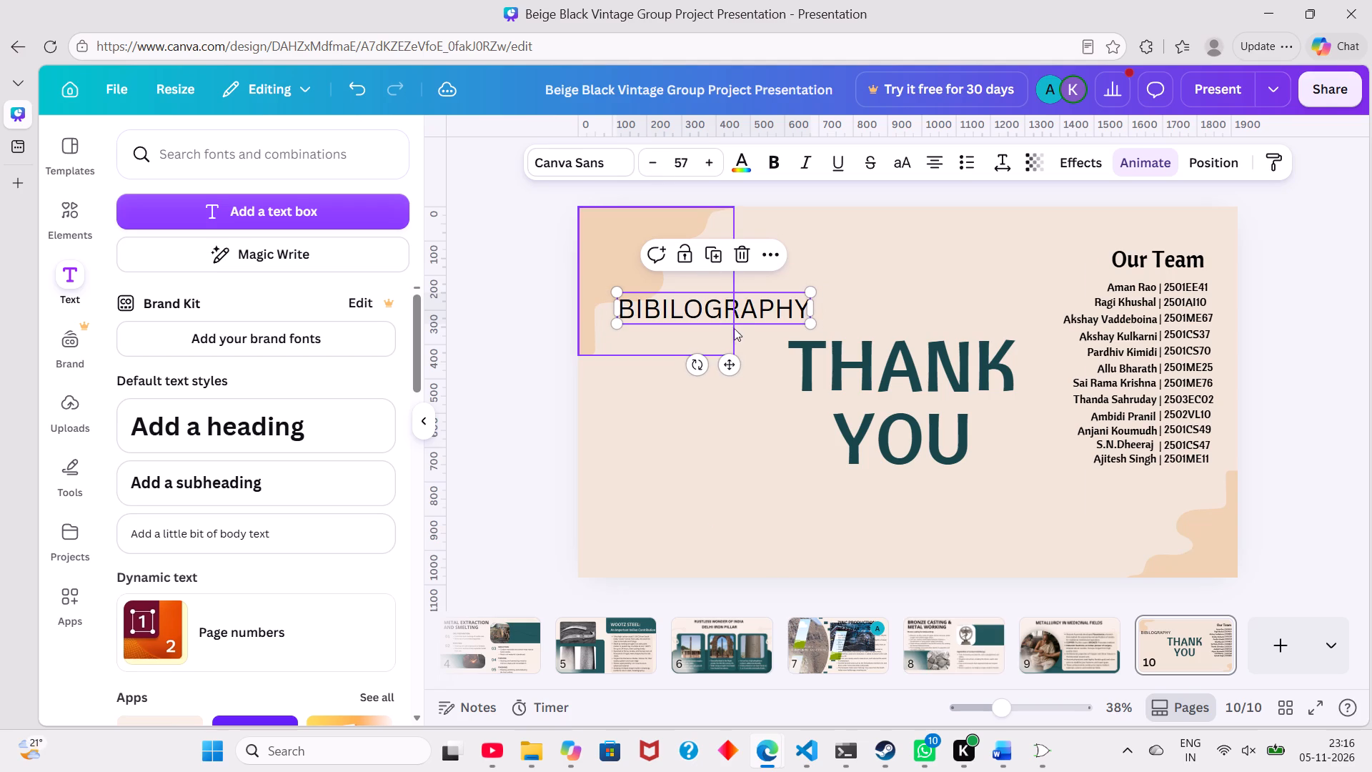
# Place the "BIBILOGRAPHY" heading against the slide's left edge, beside the word "THANK" and just below the corner shape.
pyautogui.moveTo(727, 317); pyautogui.dragTo(693, 357)
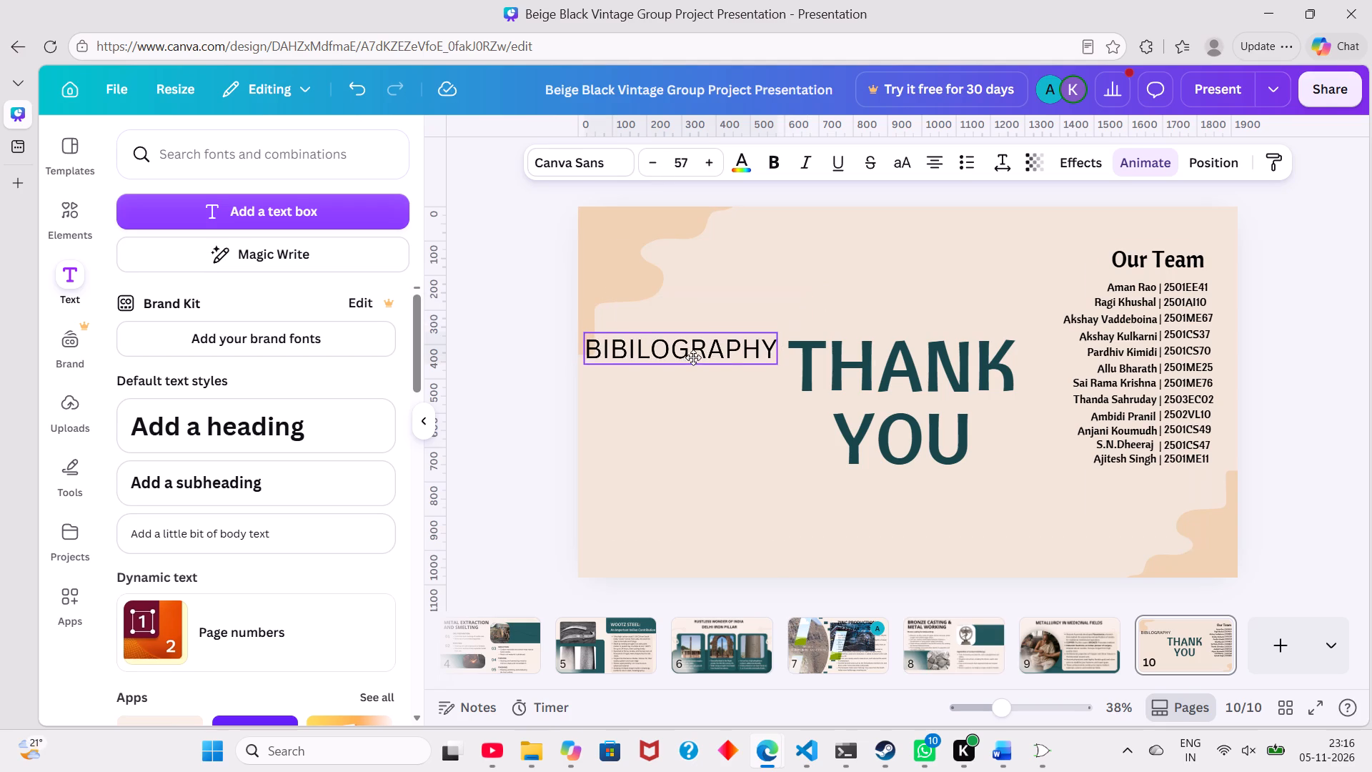
pyautogui.moveTo(693, 357); pyautogui.dragTo(693, 394)
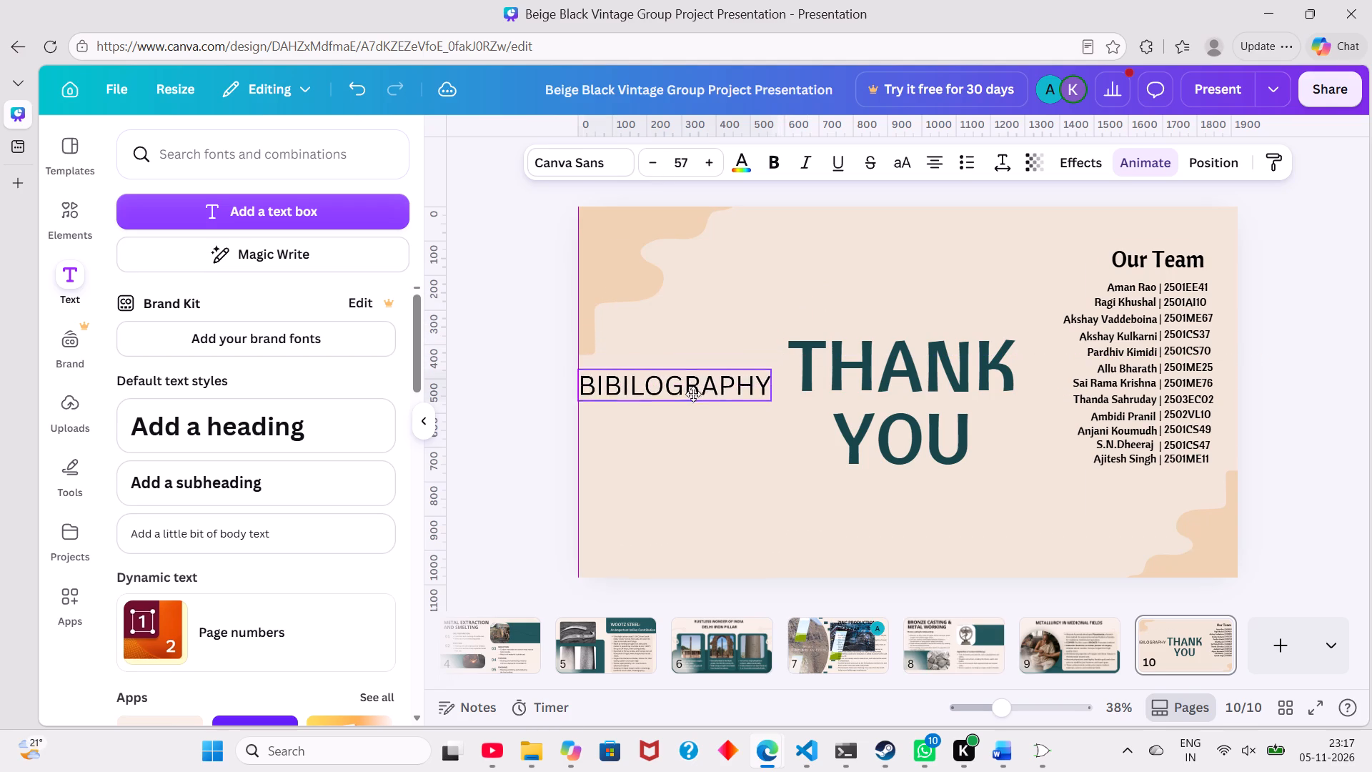
pyautogui.moveTo(693, 394); pyautogui.dragTo(694, 388)
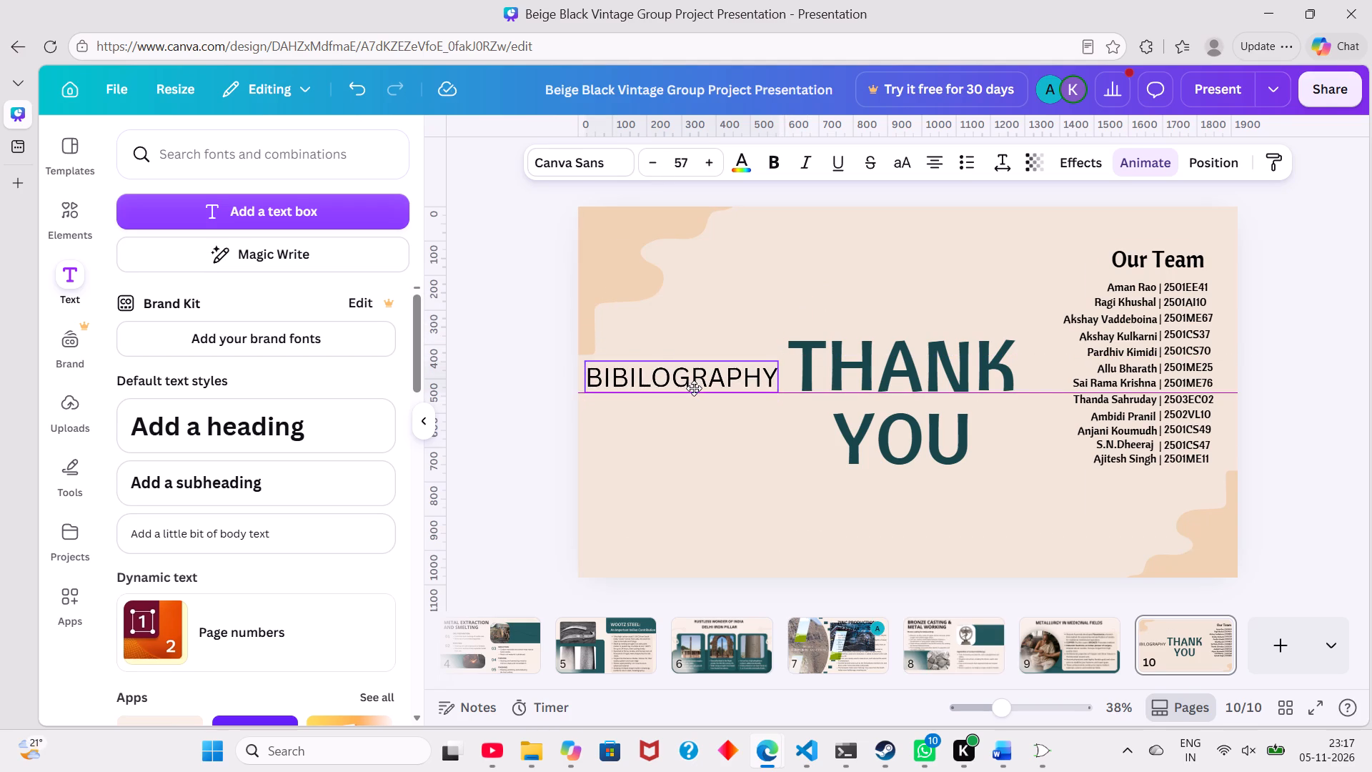
pyautogui.moveTo(694, 388); pyautogui.dragTo(692, 378)
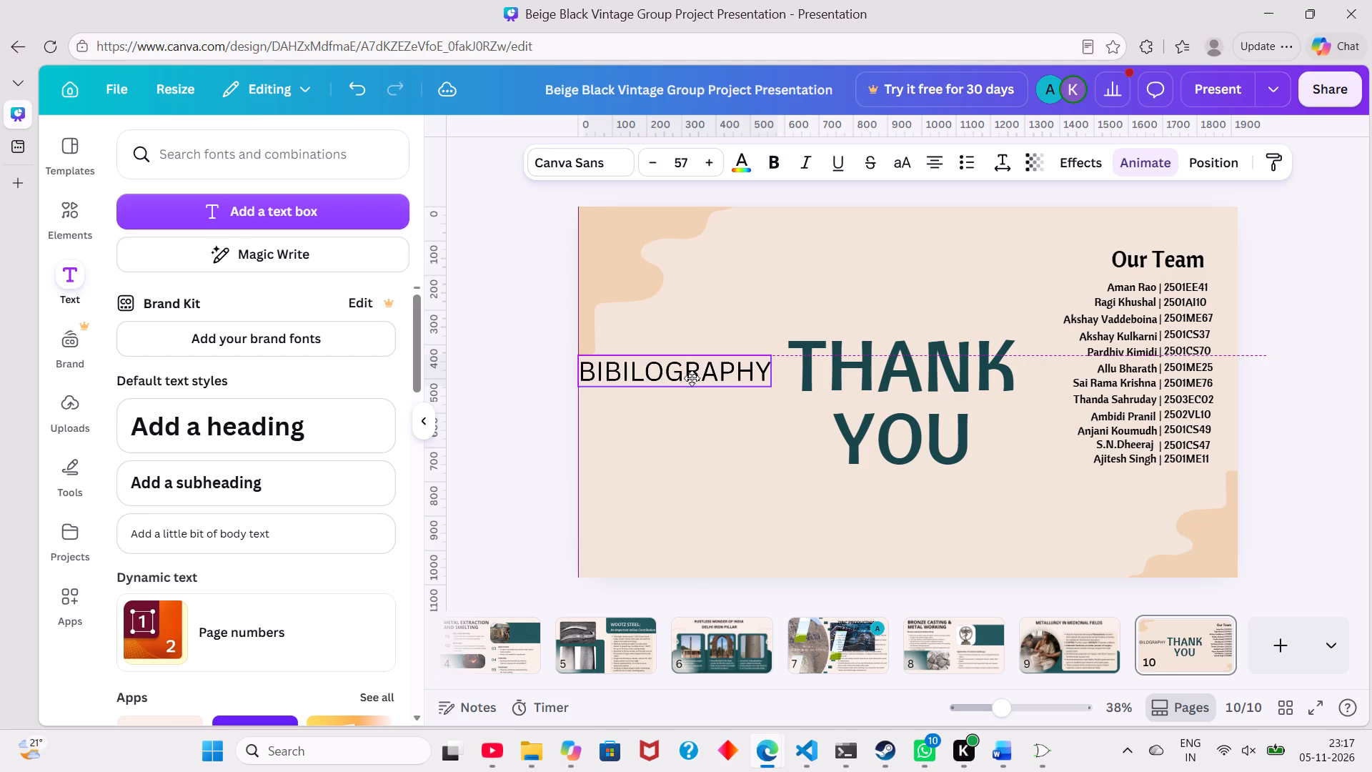
pyautogui.moveTo(692, 378); pyautogui.dragTo(689, 380)
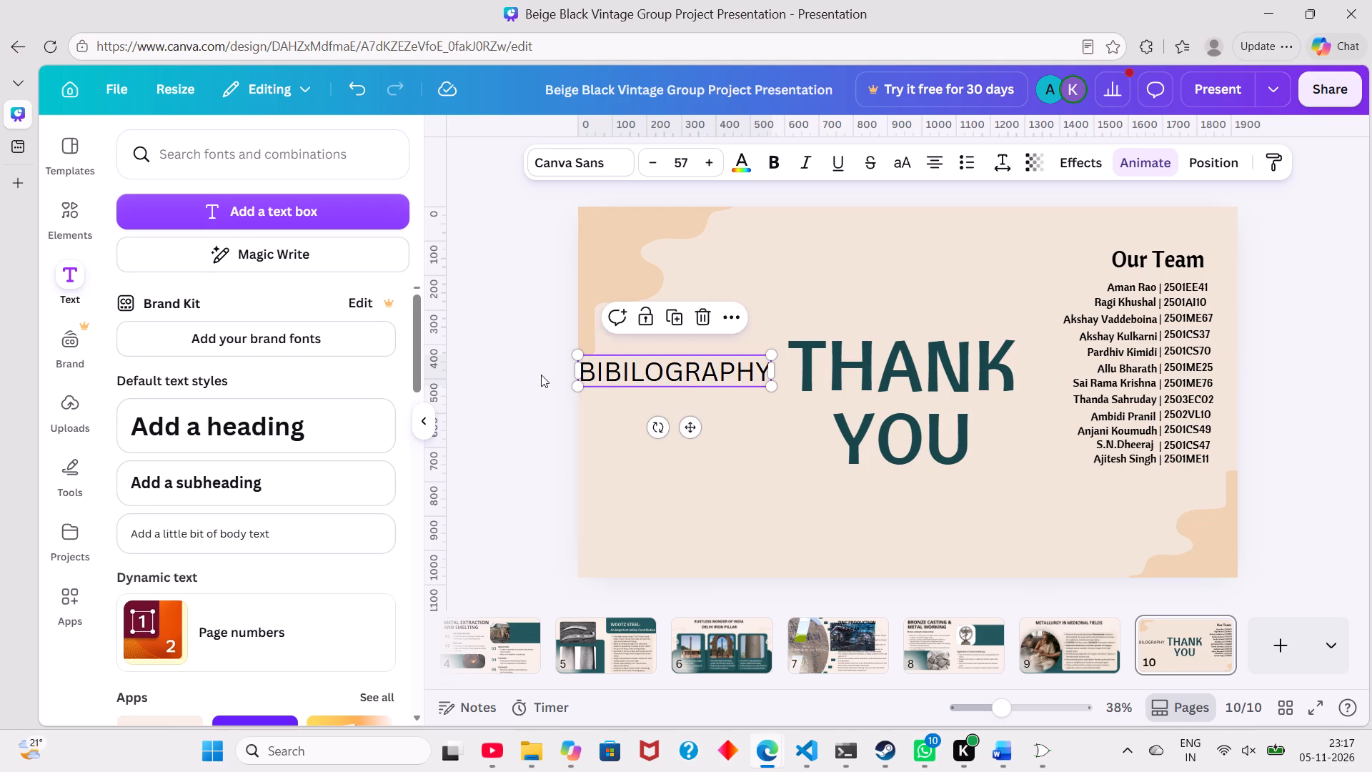
pyautogui.click(529, 369)
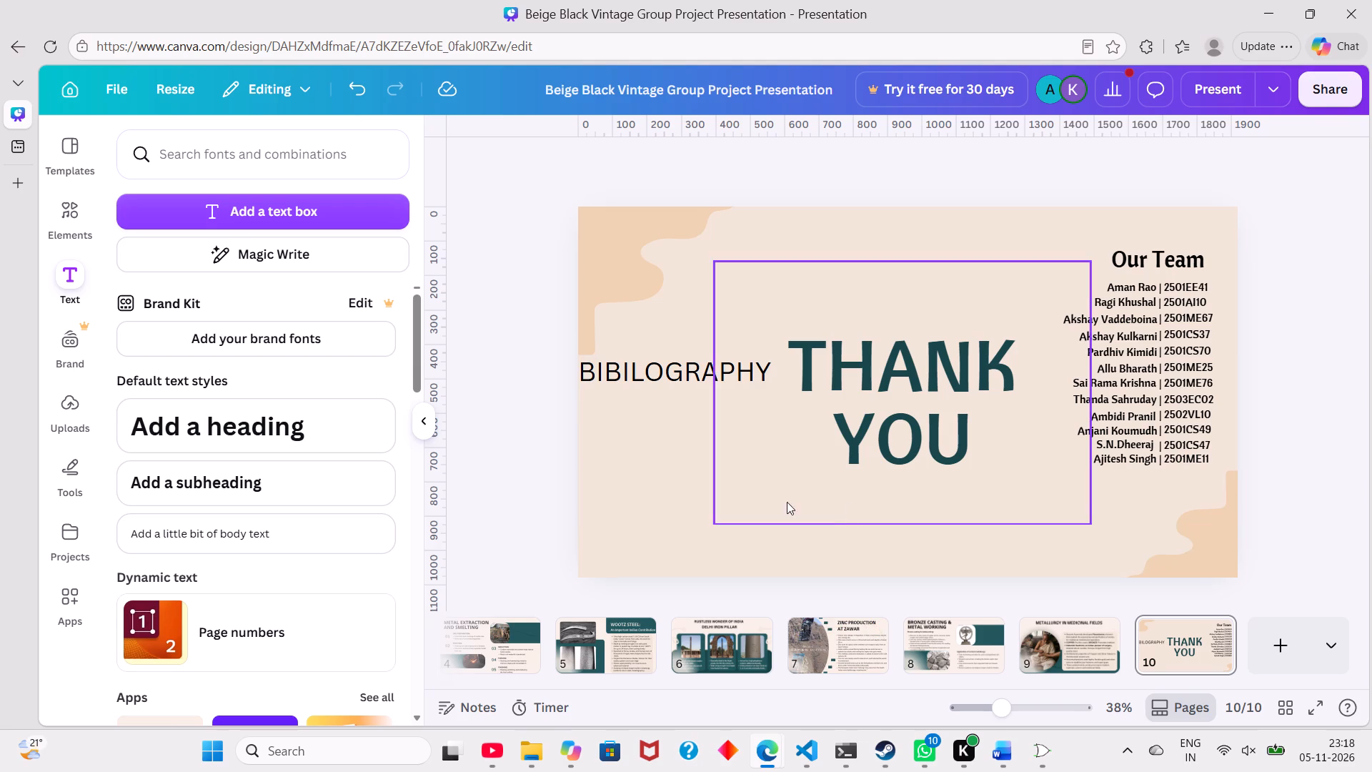
# Open slide 9, "Metallurgy in Medicinal Fields".
pyautogui.click(1031, 633)
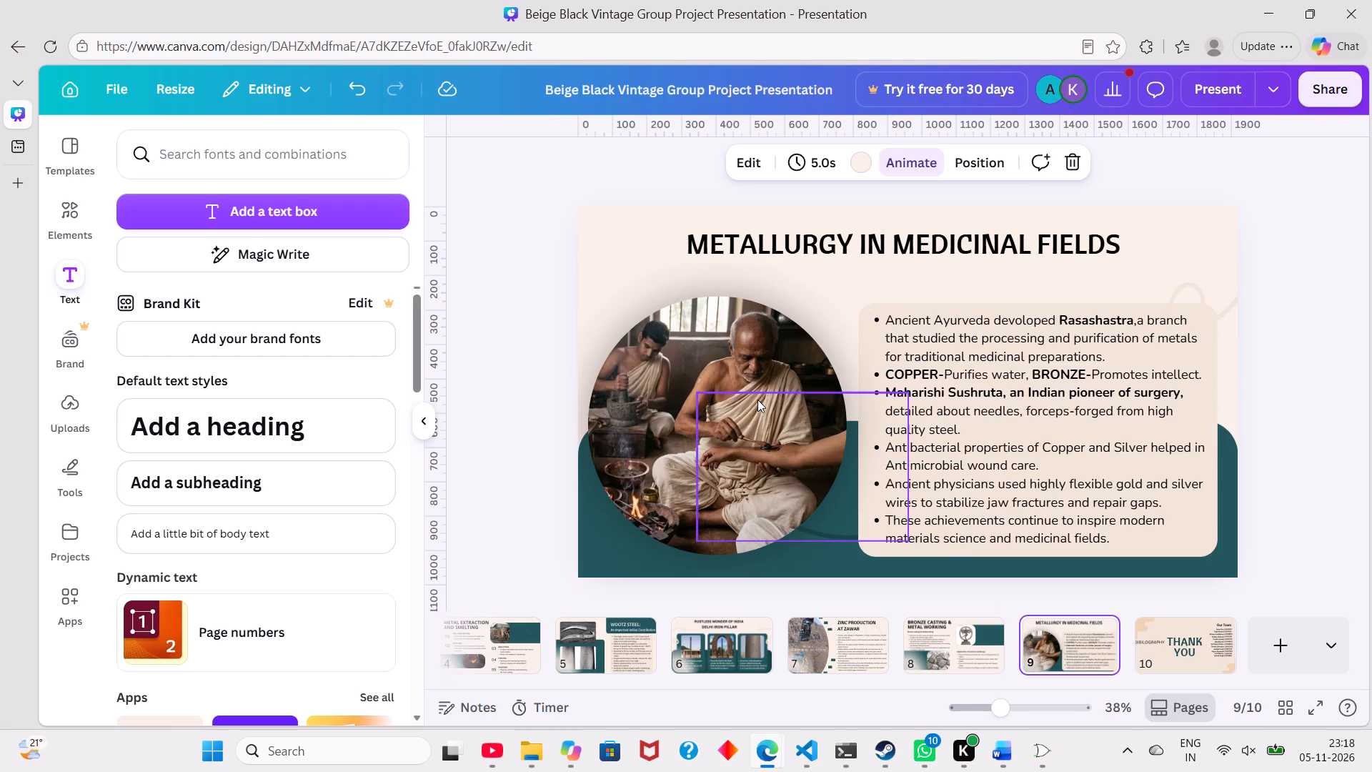